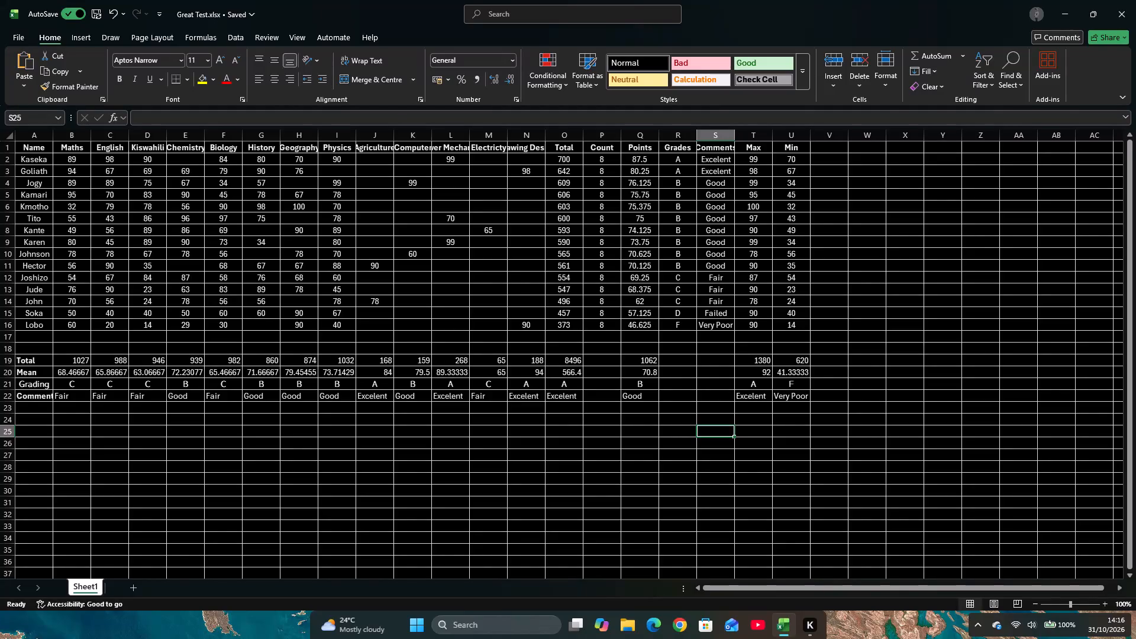
Save the Great Test workbook.
click(38, 410)
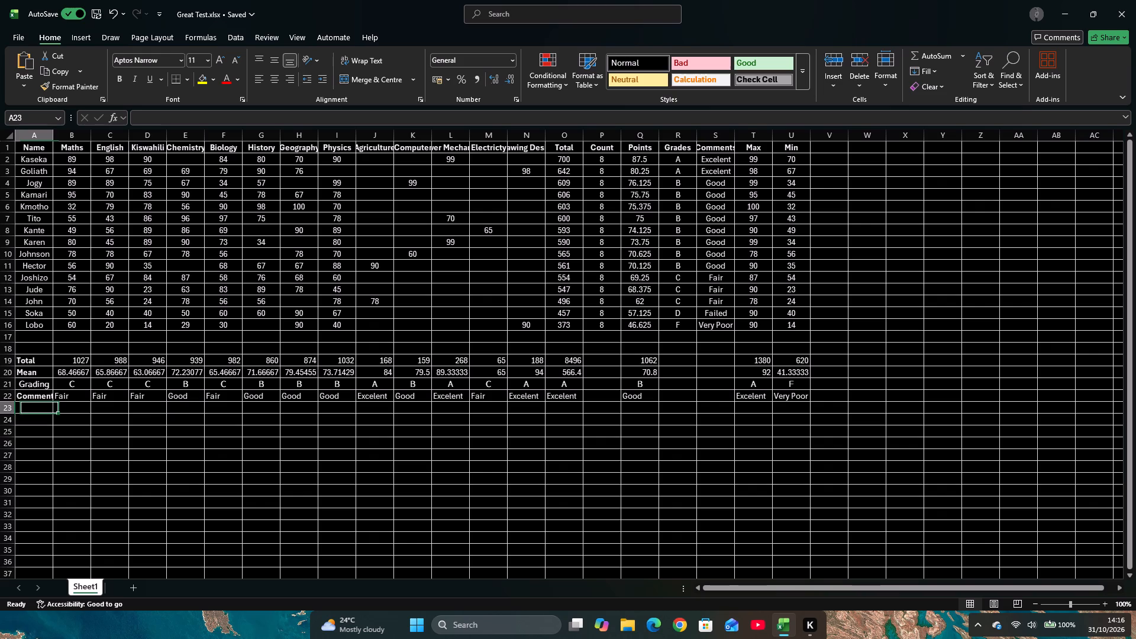
key(ctrl+s)
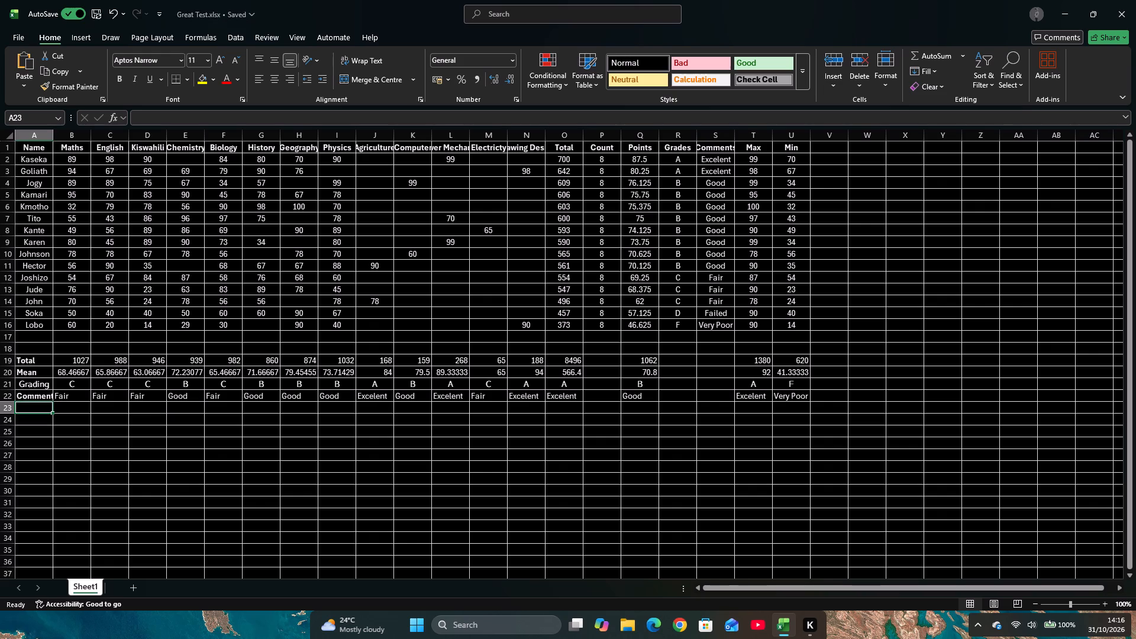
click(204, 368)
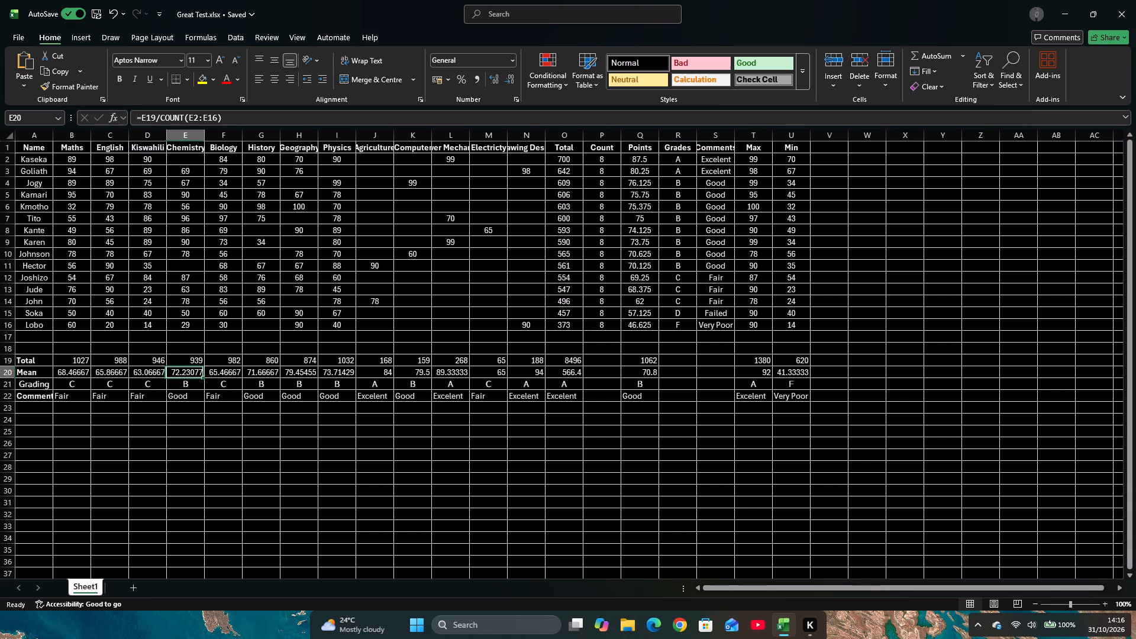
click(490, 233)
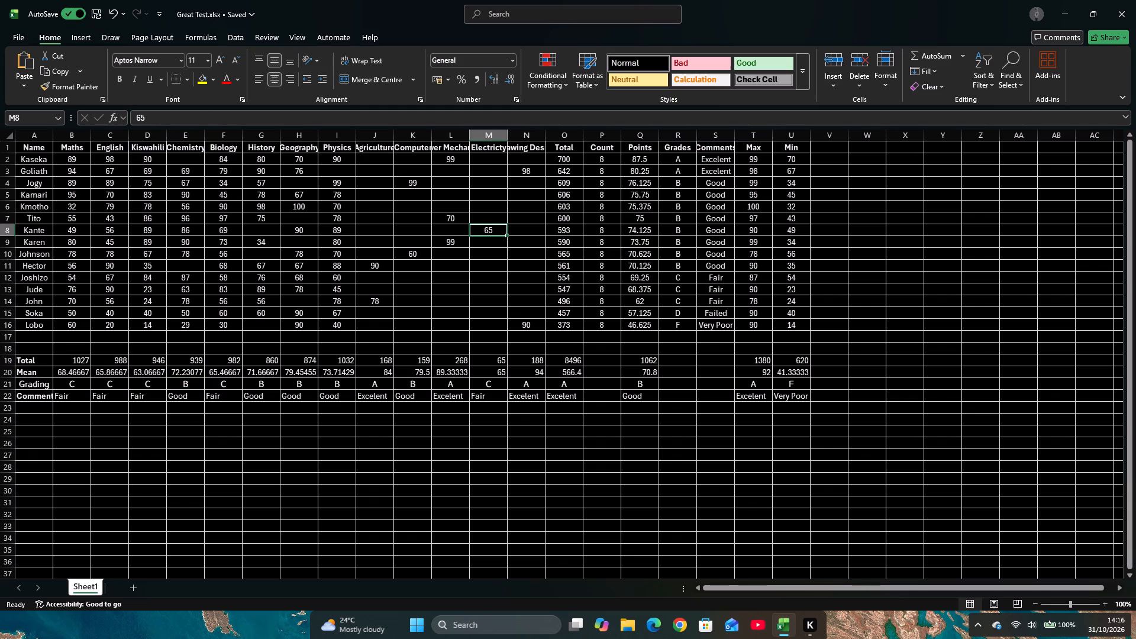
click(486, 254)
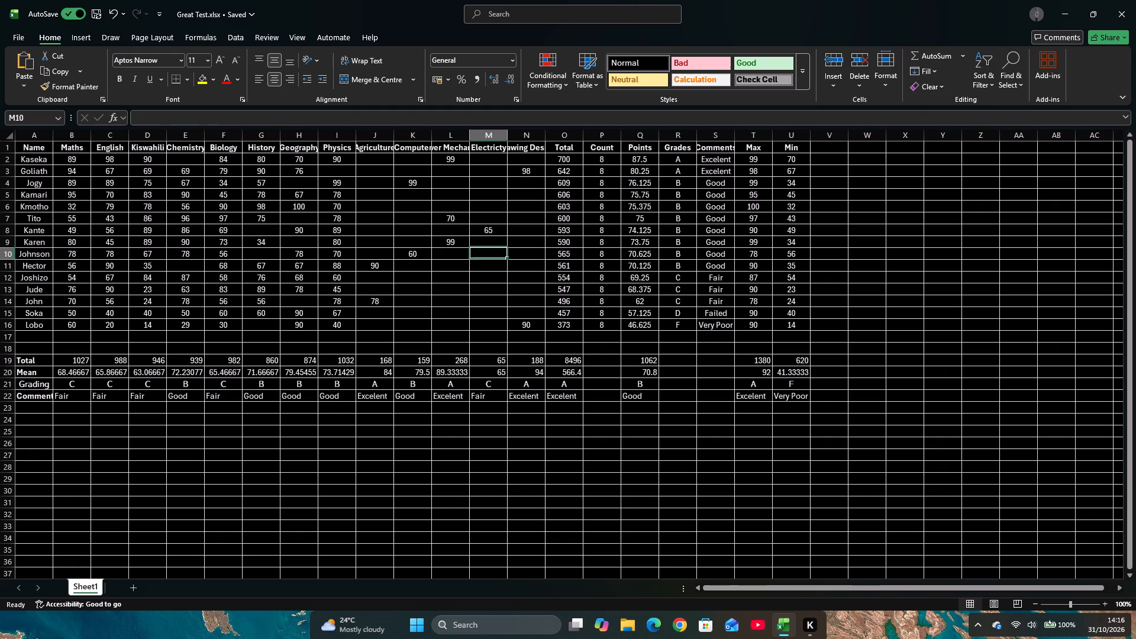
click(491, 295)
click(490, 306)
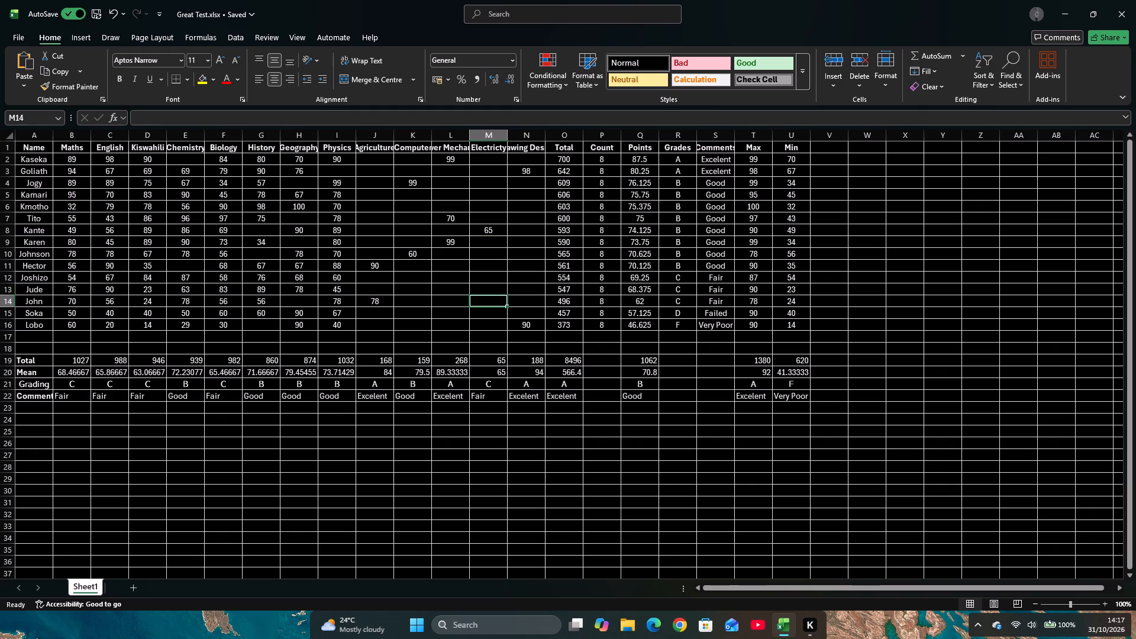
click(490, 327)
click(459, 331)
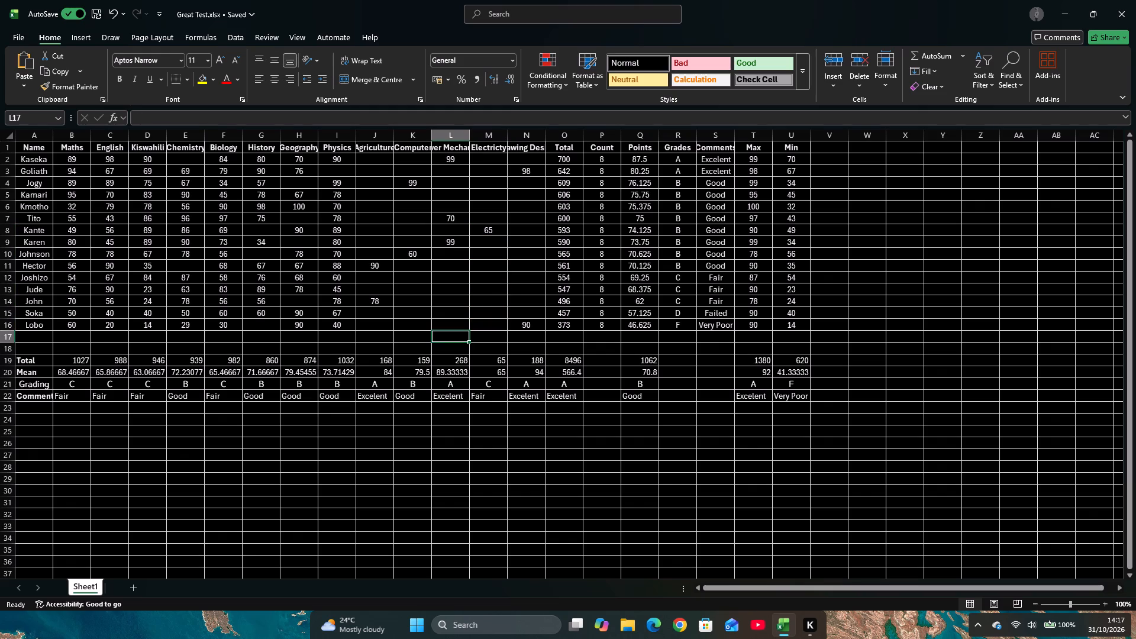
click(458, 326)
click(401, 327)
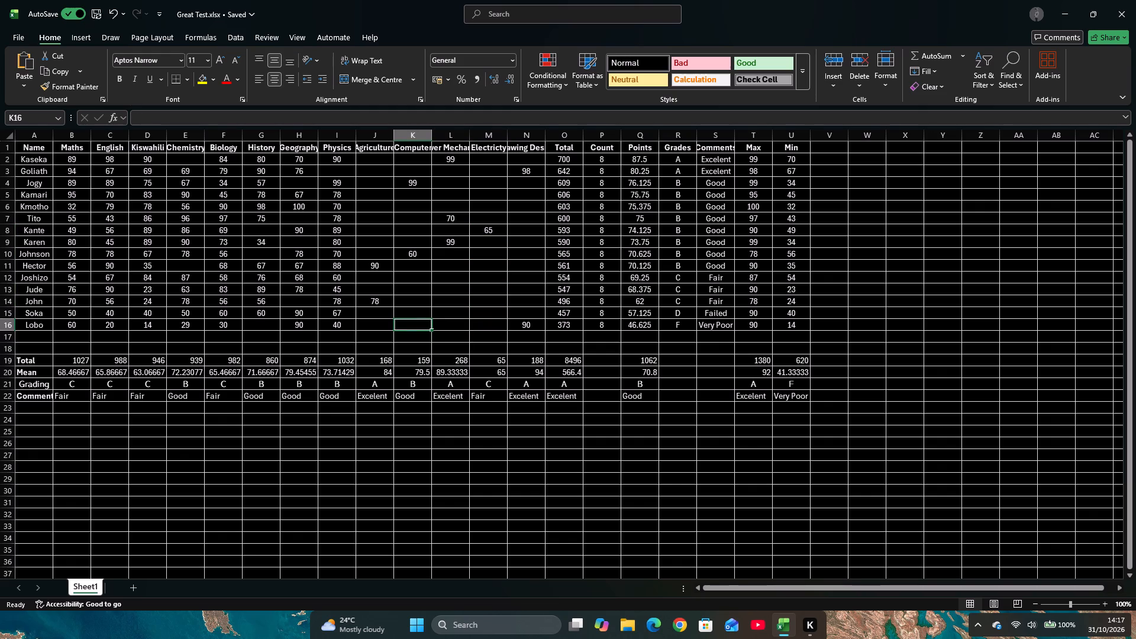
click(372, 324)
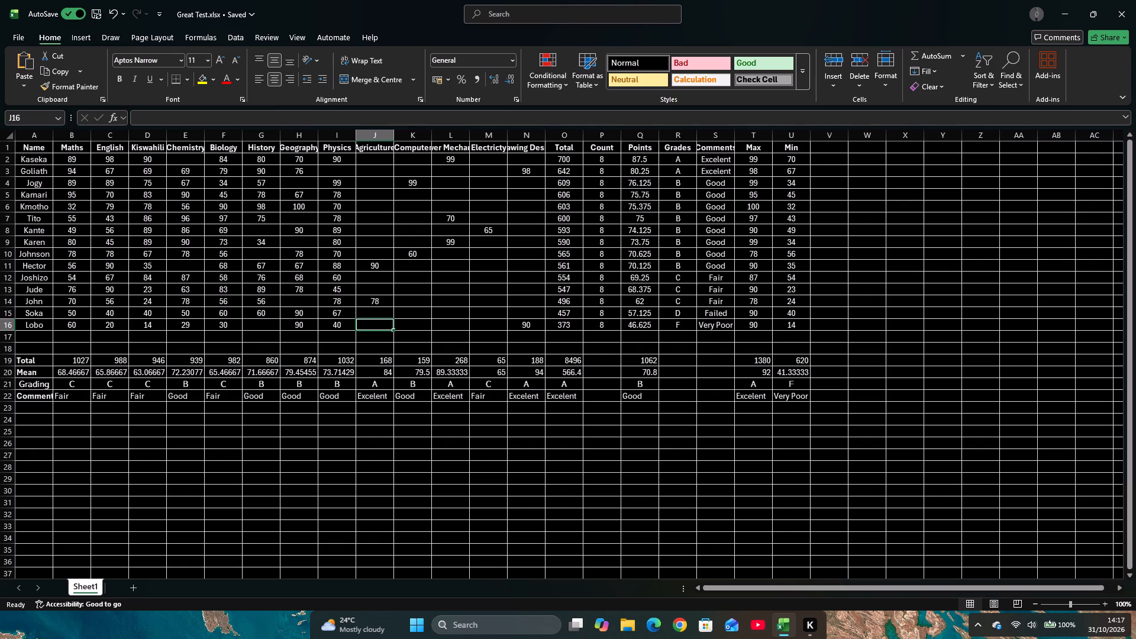
Save the Great Test workbook again before leaving it.
key(ctrl+s)
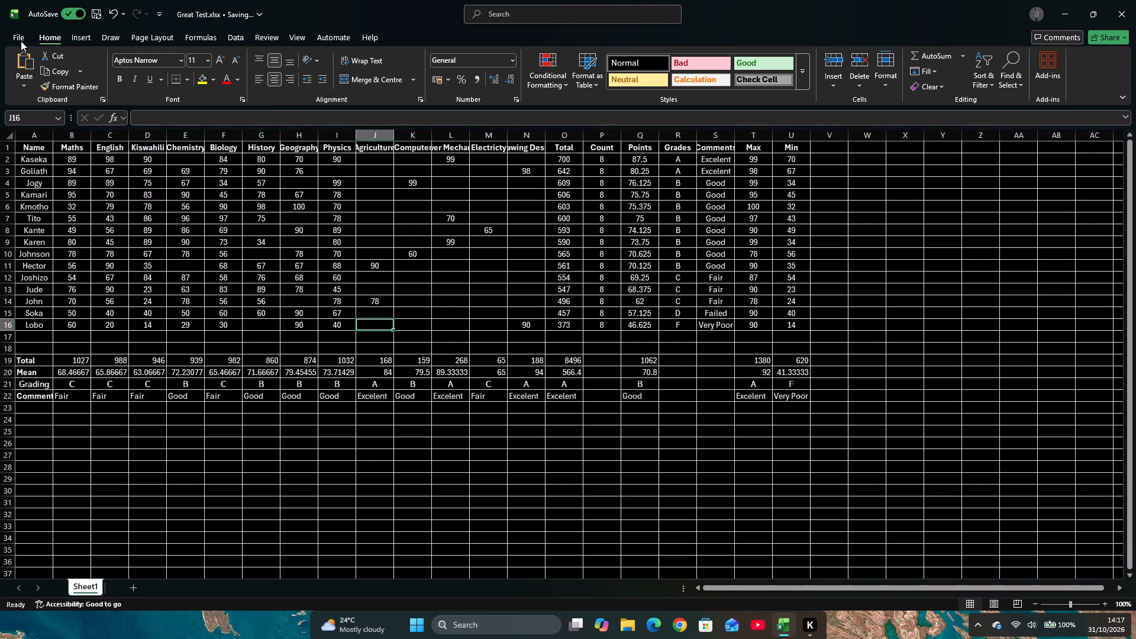
Create a new blank workbook.
click(20, 41)
click(47, 85)
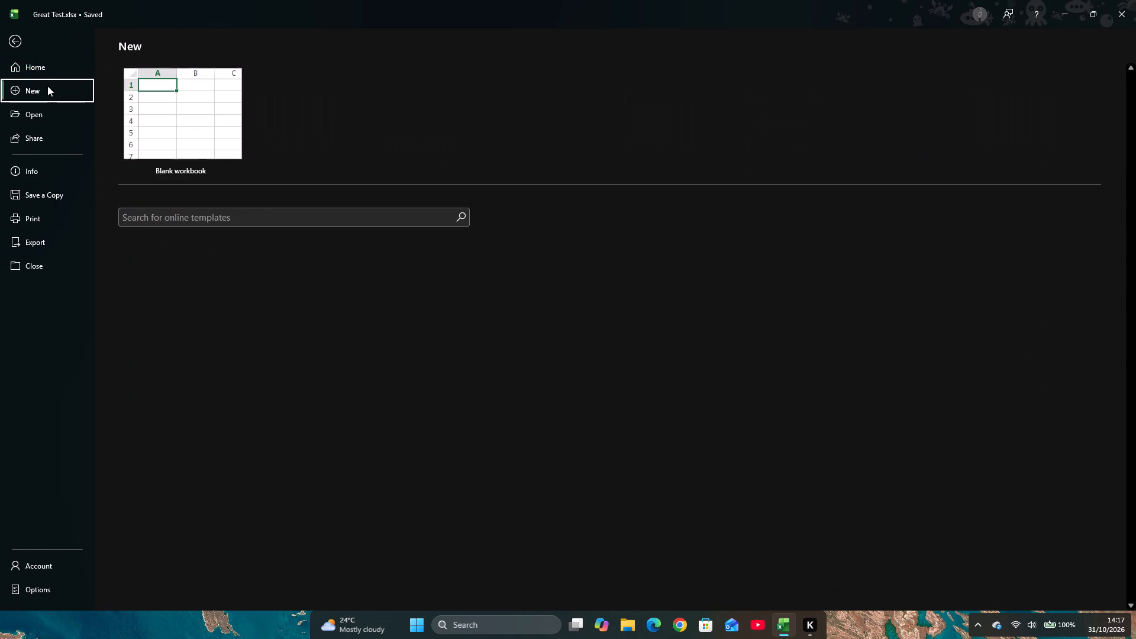
click(191, 127)
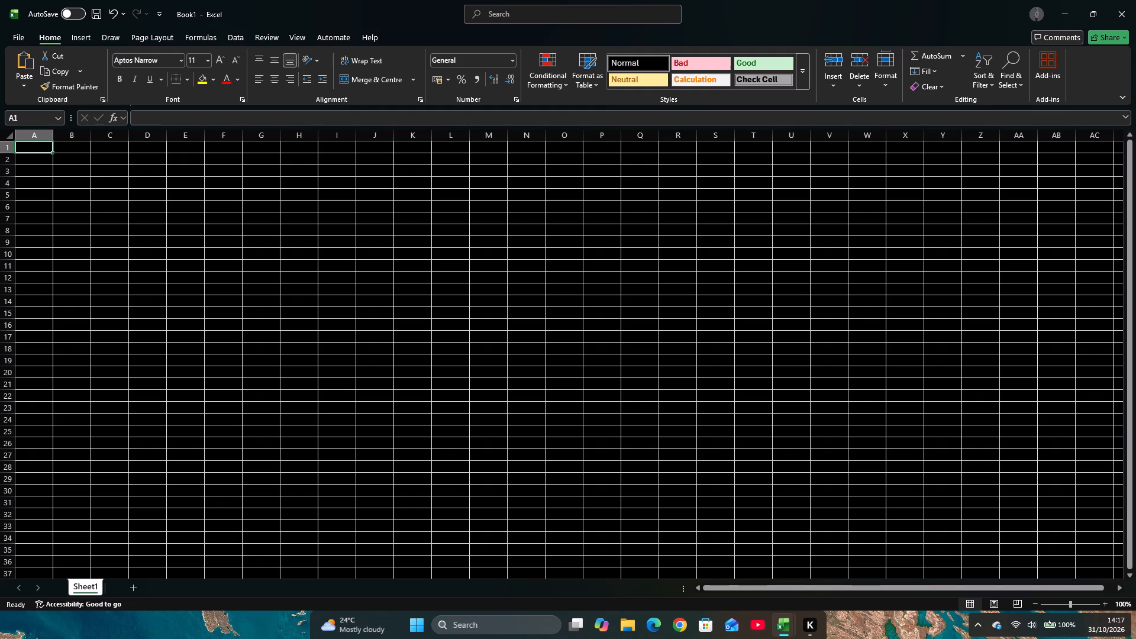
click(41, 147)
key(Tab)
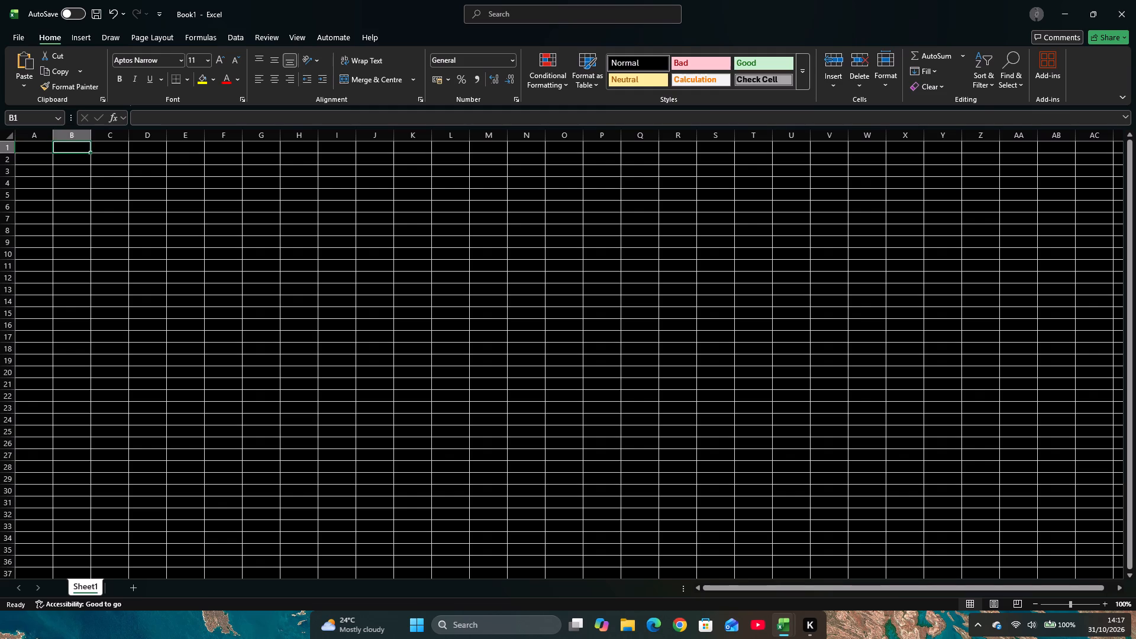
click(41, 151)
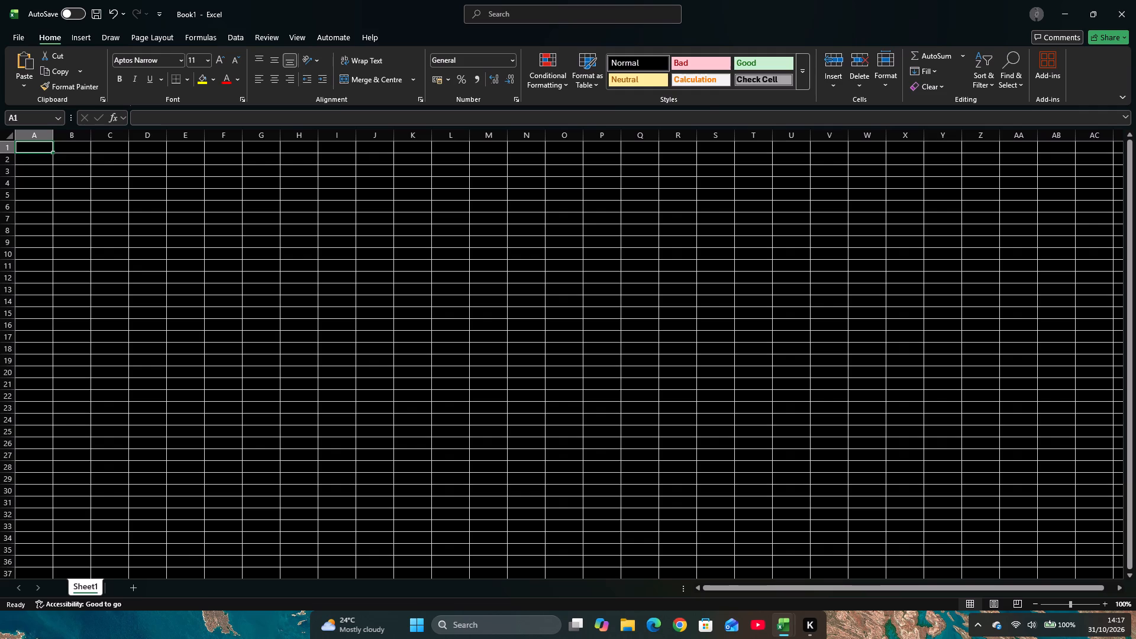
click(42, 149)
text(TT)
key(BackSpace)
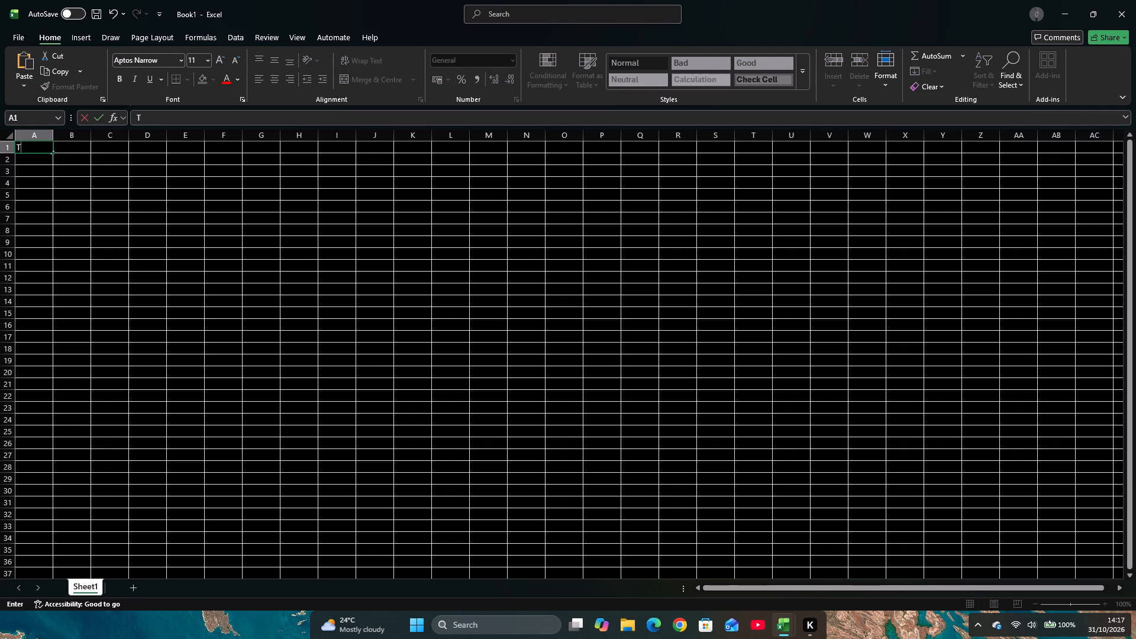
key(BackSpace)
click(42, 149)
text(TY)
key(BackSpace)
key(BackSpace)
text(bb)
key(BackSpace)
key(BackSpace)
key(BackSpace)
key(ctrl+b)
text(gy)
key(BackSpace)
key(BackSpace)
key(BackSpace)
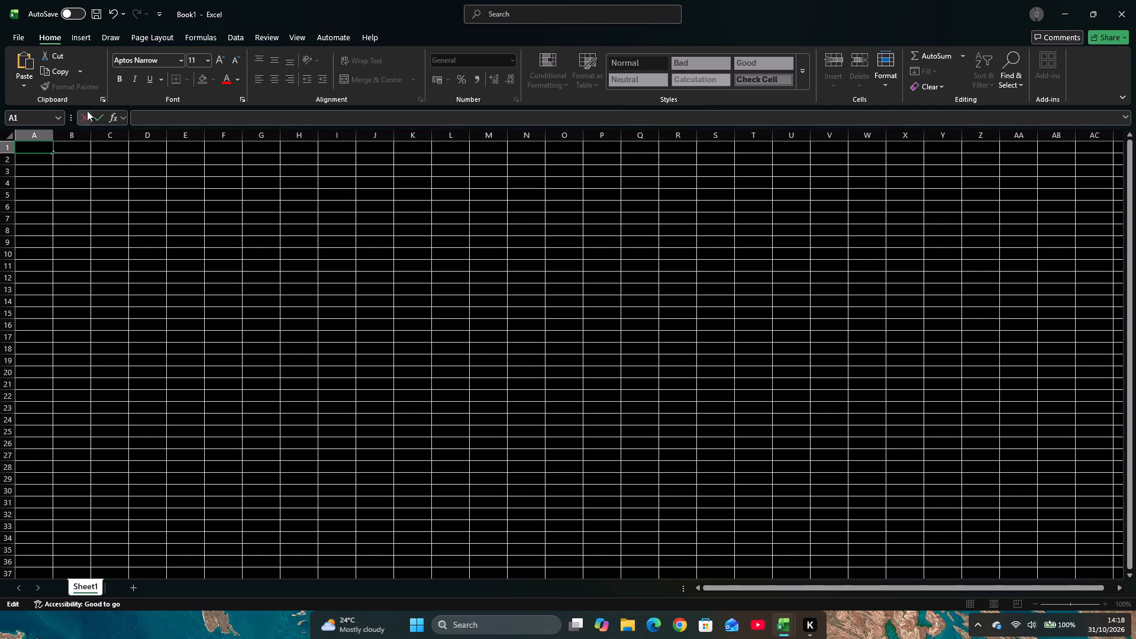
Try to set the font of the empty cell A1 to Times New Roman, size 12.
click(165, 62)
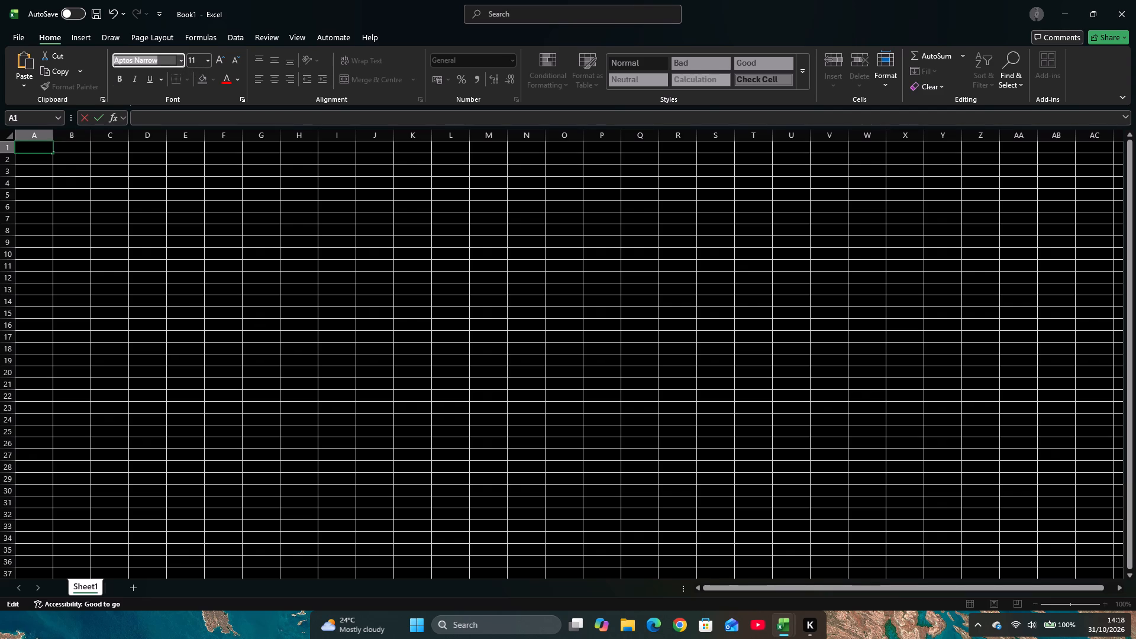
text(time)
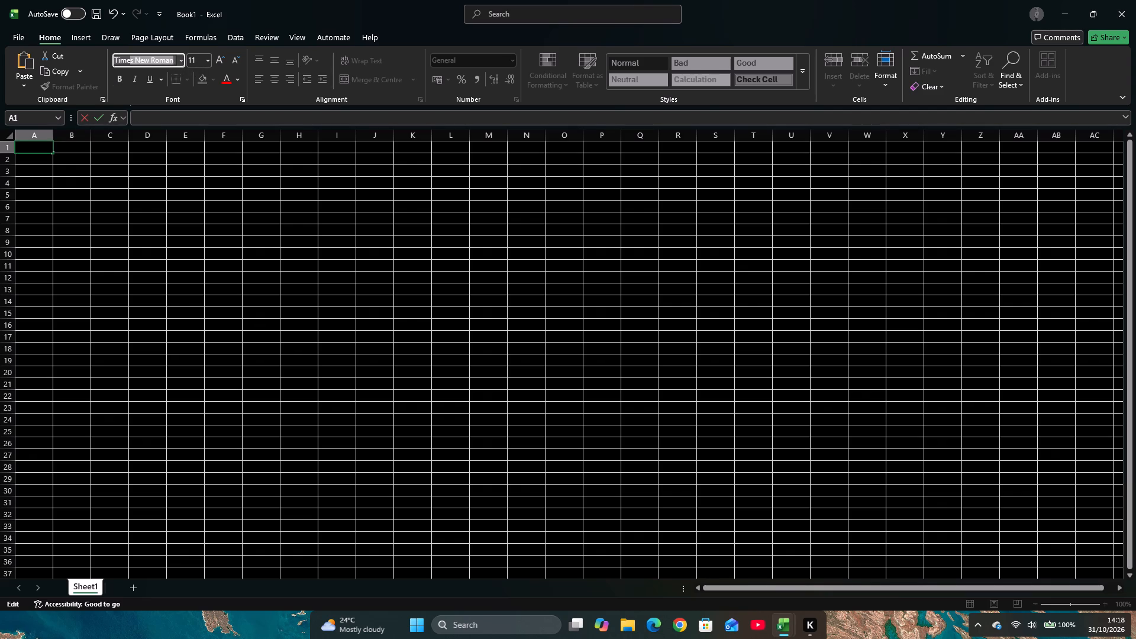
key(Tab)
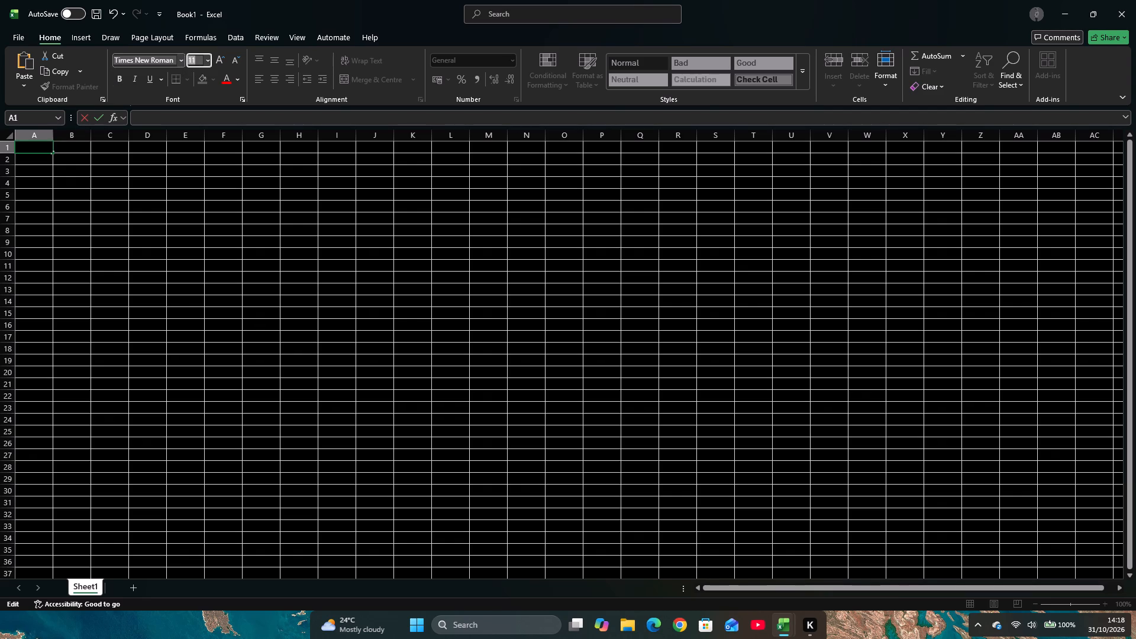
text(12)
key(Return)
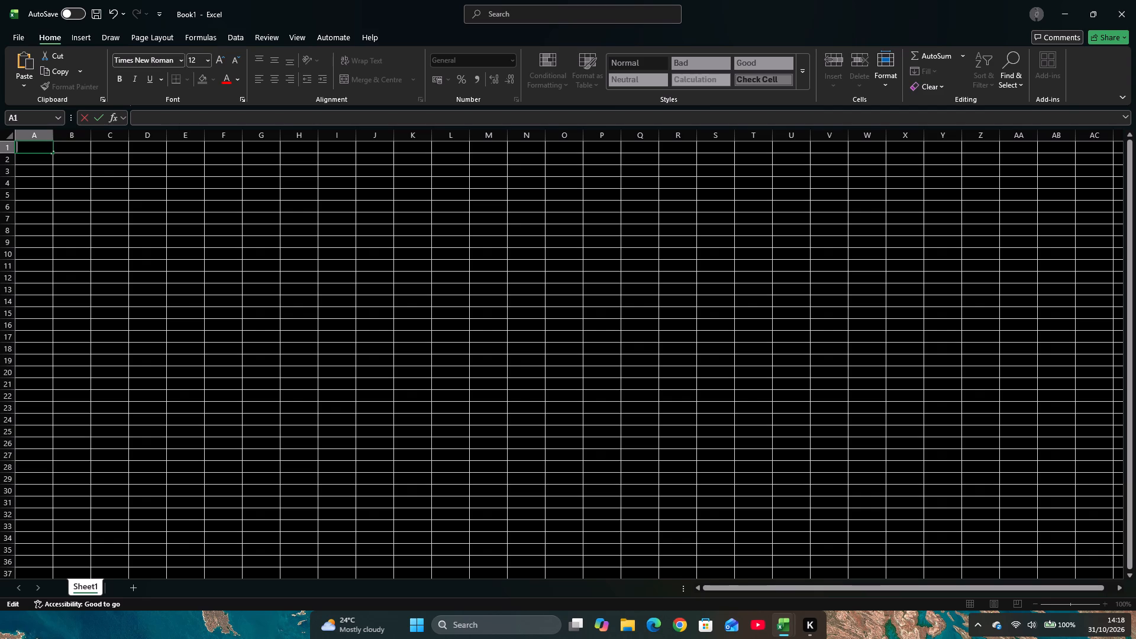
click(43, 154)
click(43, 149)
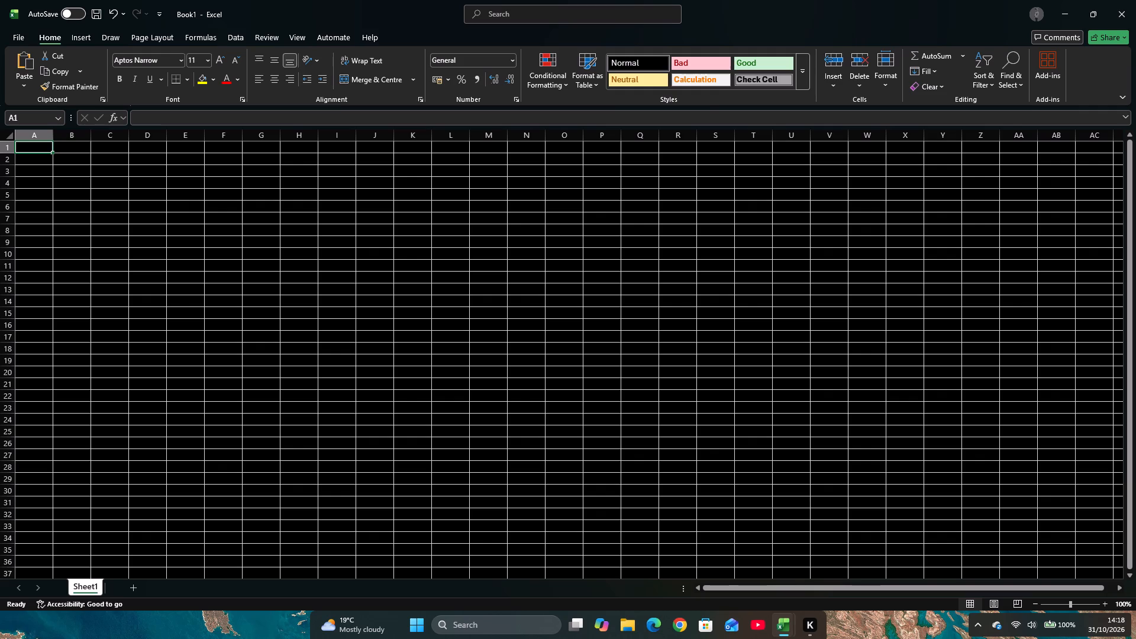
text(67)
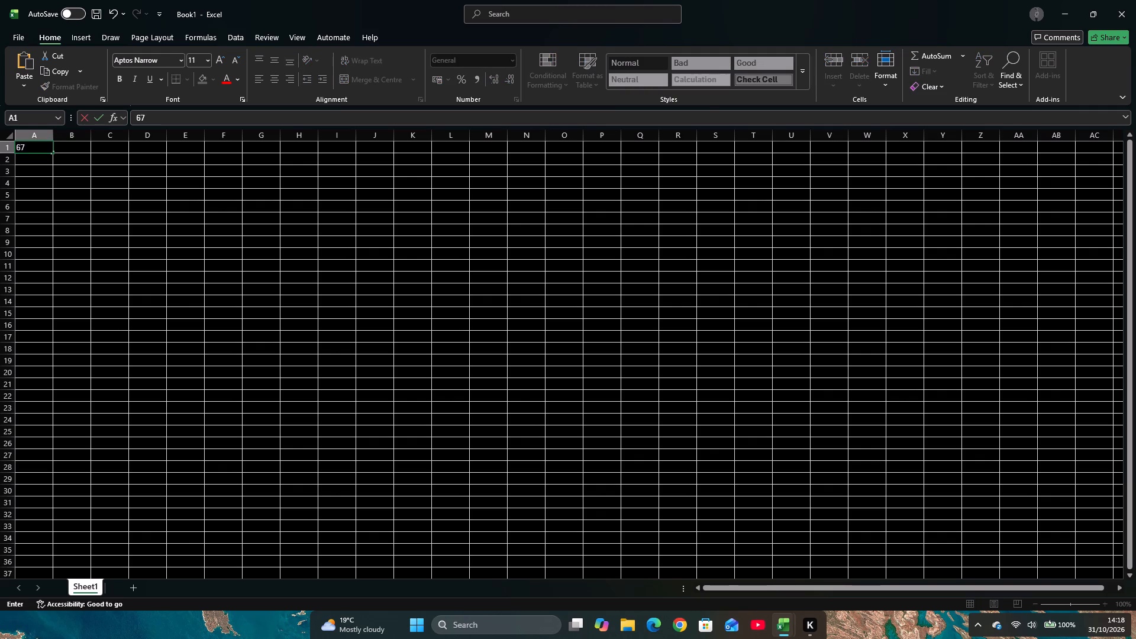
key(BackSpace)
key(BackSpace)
Enter the column header NAME in cell A1.
key(n)
text(NA)
key(n)
key(BackSpace)
text(ME)
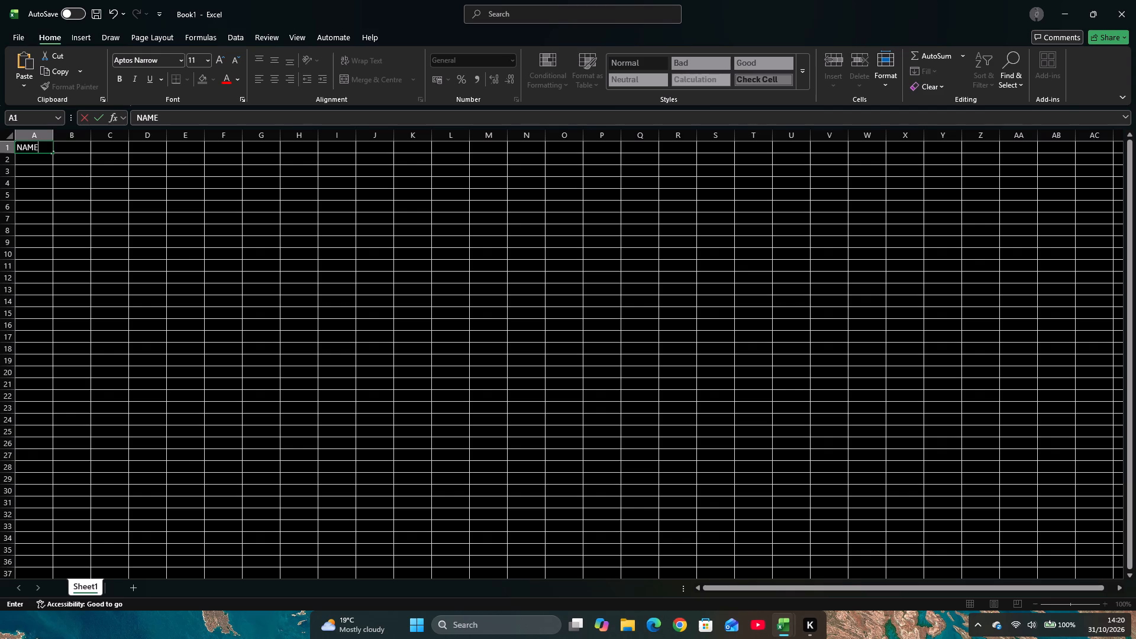
key(Right)
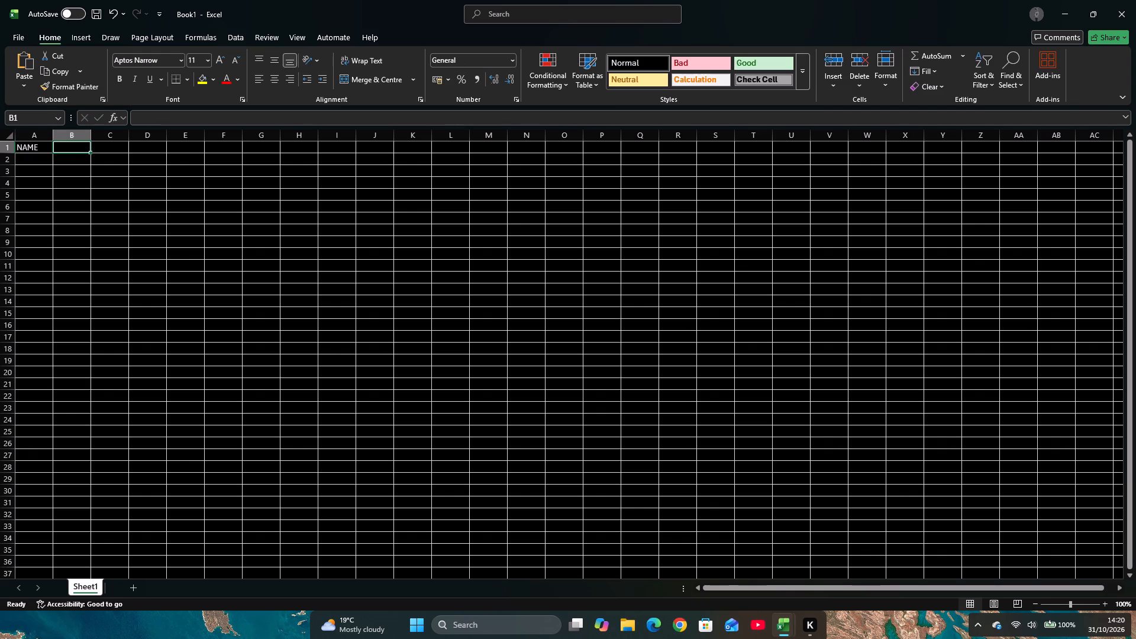
Enter the column header MATHS in cell B1.
click(44, 149)
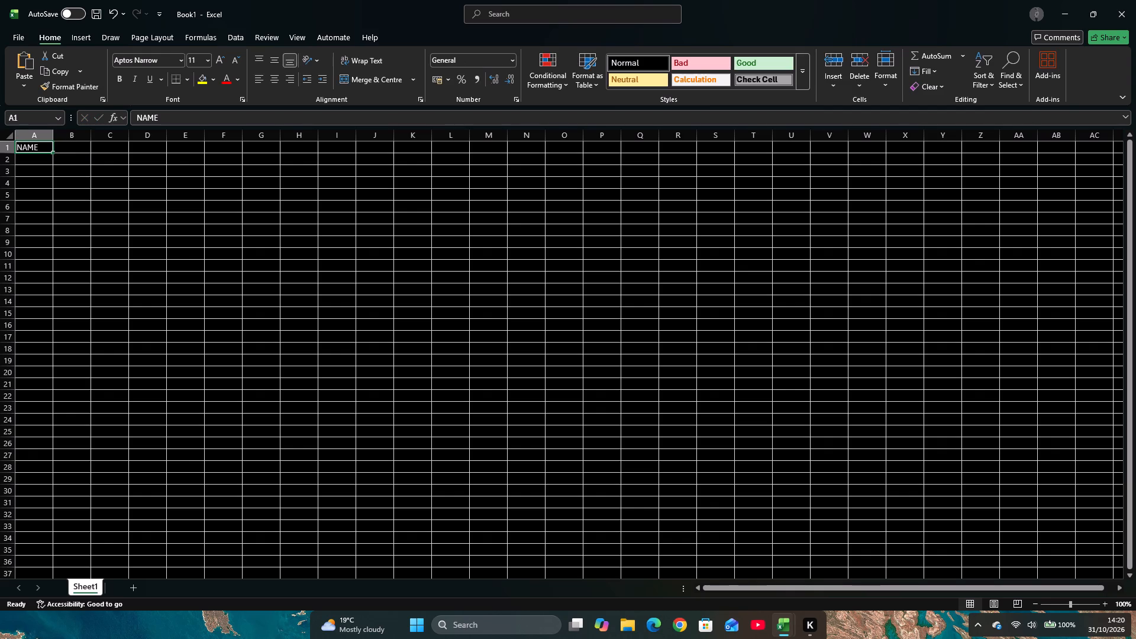
click(76, 150)
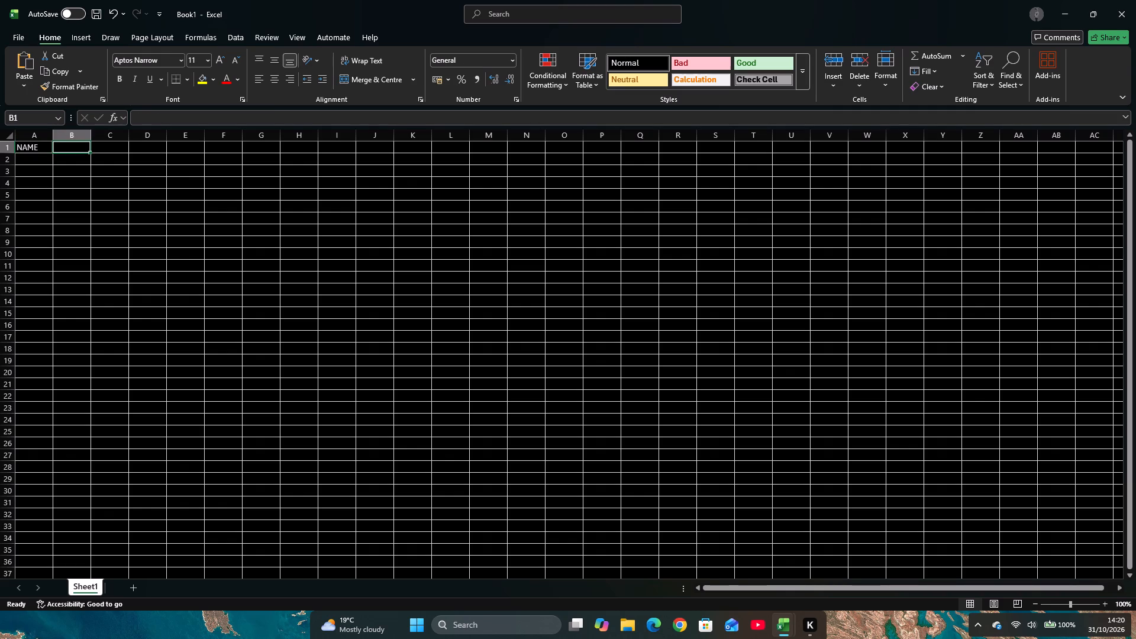
key(t)
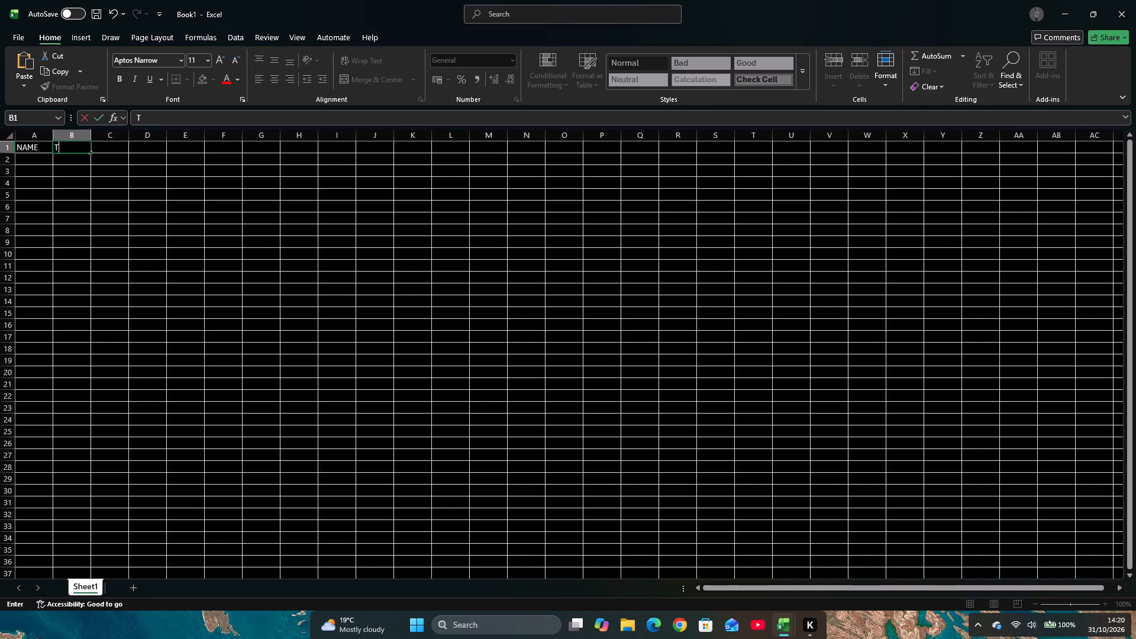
key(BackSpace)
text(MATH)
key(s)
key(Right)
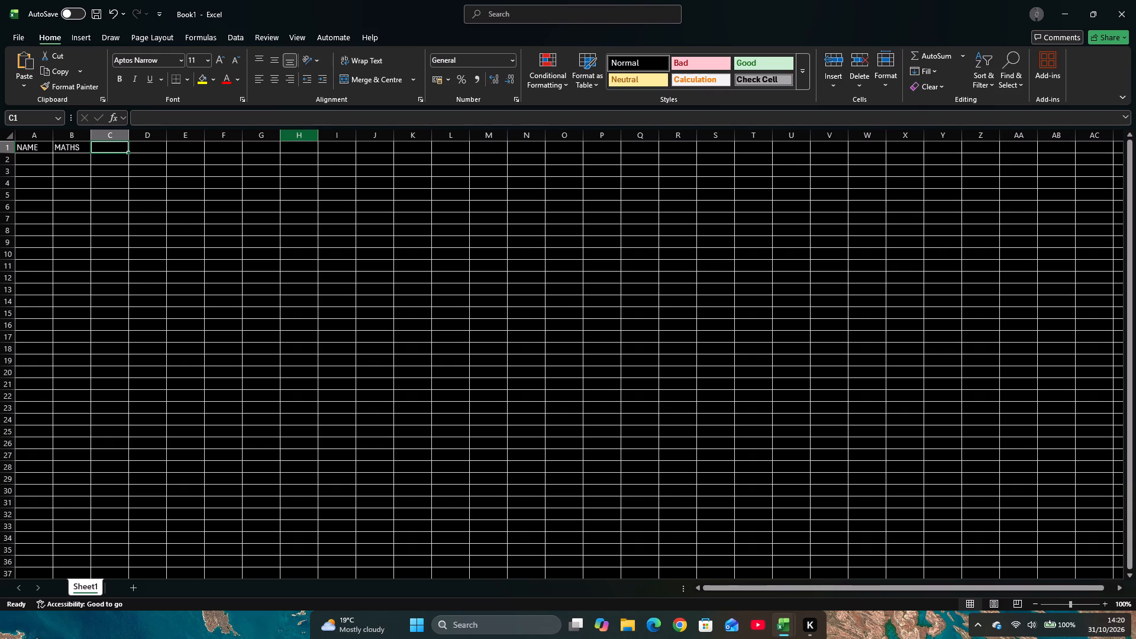
Copy the subject headers English through Drawing Design from the Great Test workbook and paste them into the new workbook starting at cell C1.
click(786, 625)
click(755, 546)
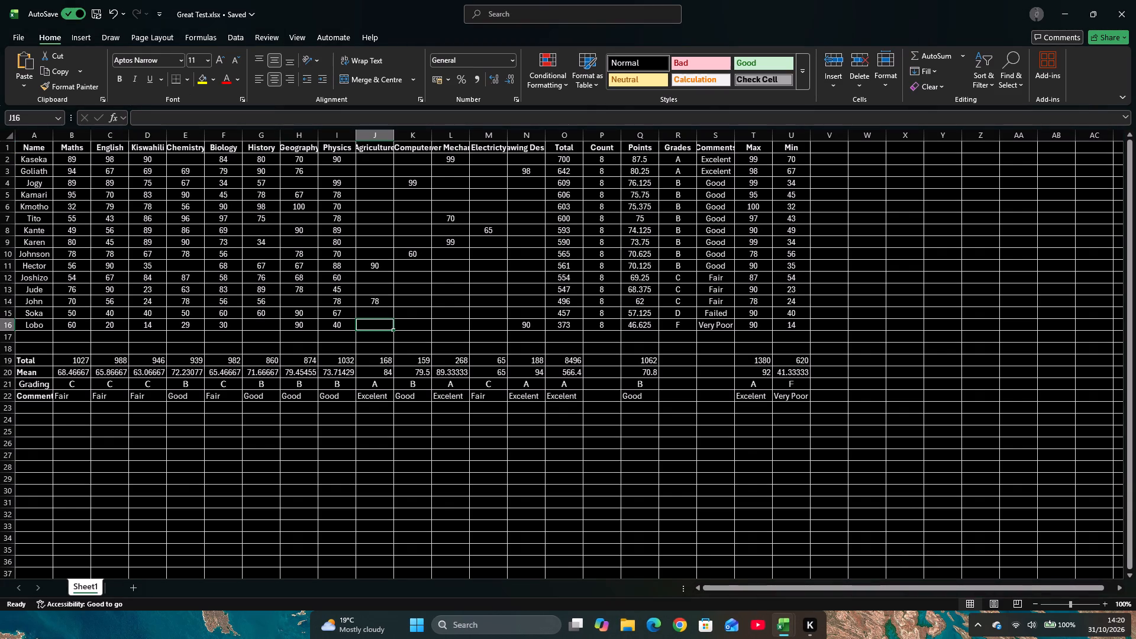
drag(103, 147, 151, 148)
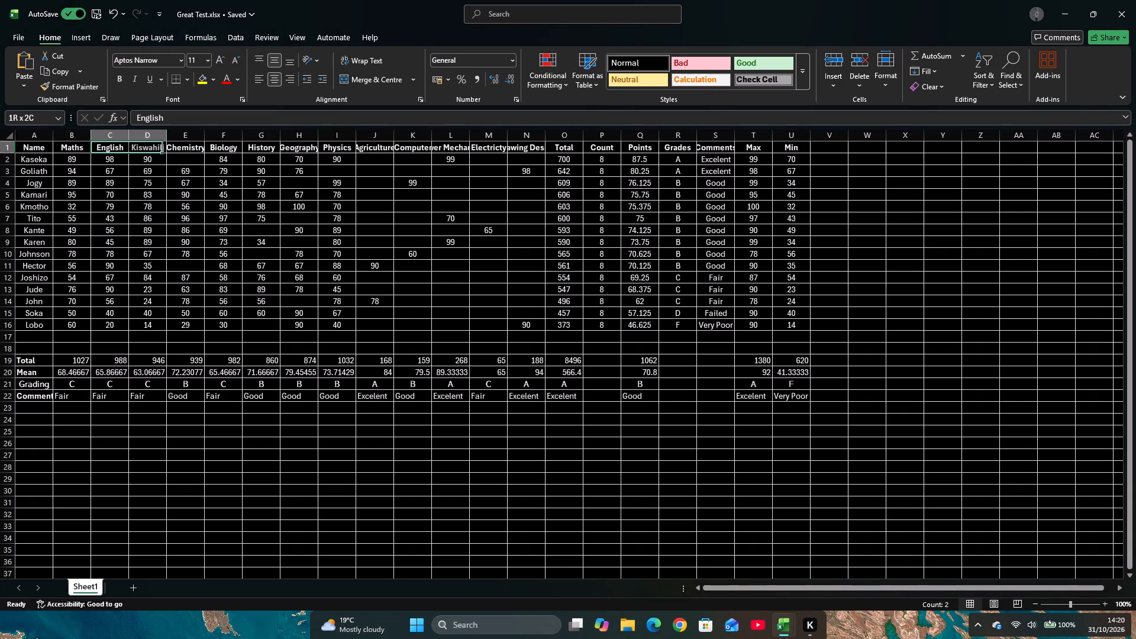
drag(151, 148, 479, 146)
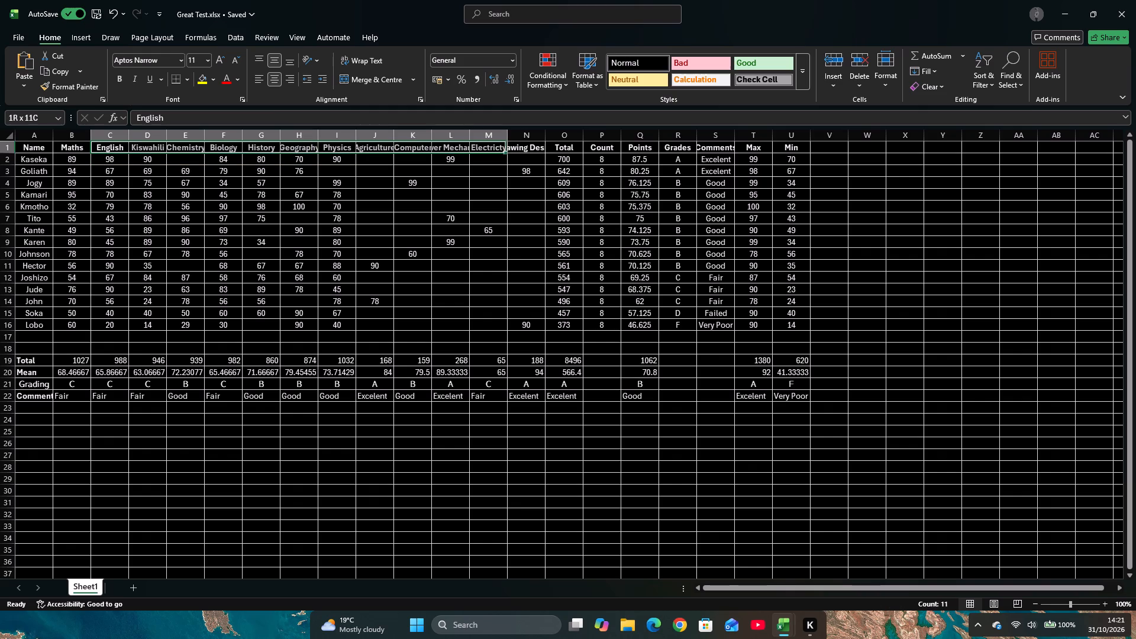
drag(479, 146, 543, 149)
key(ctrl+c)
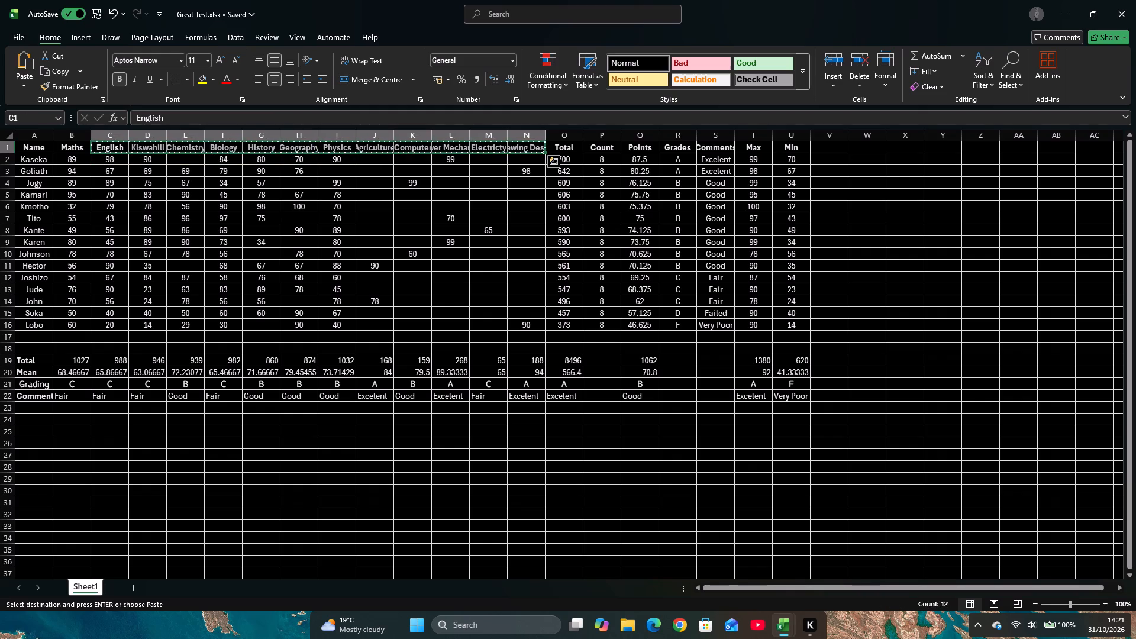
click(1070, 15)
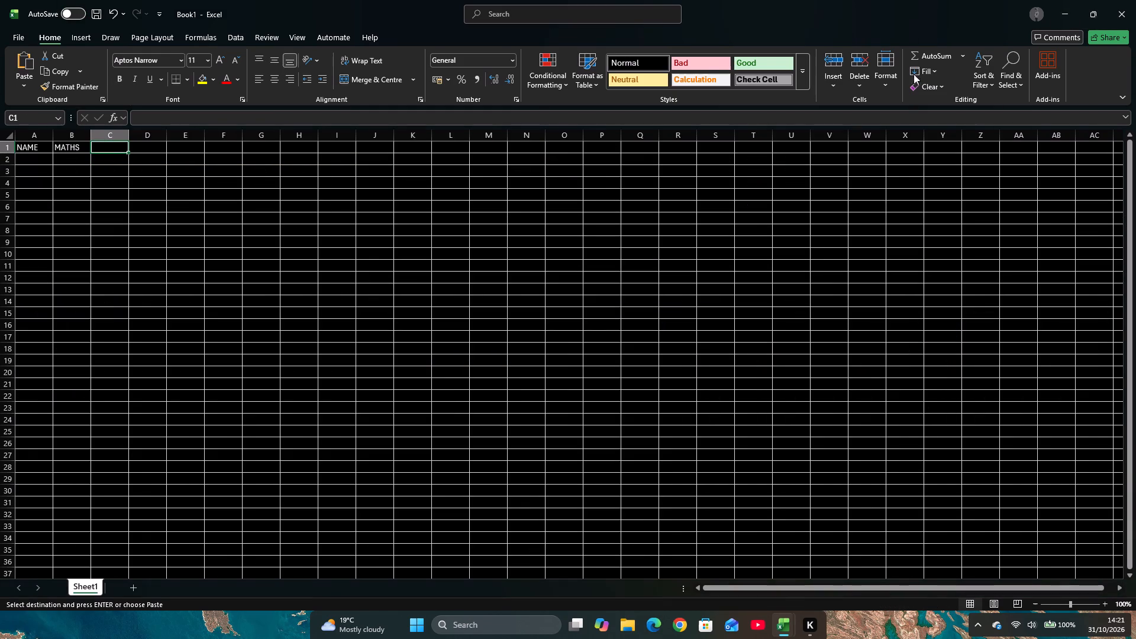
click(113, 149)
key(ctrl+v)
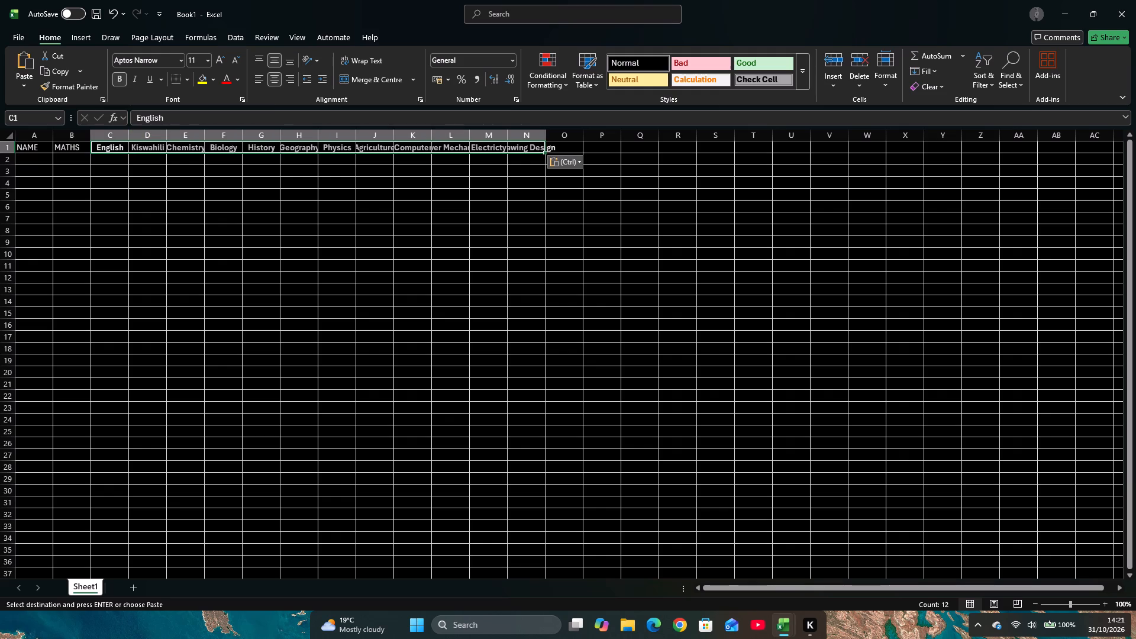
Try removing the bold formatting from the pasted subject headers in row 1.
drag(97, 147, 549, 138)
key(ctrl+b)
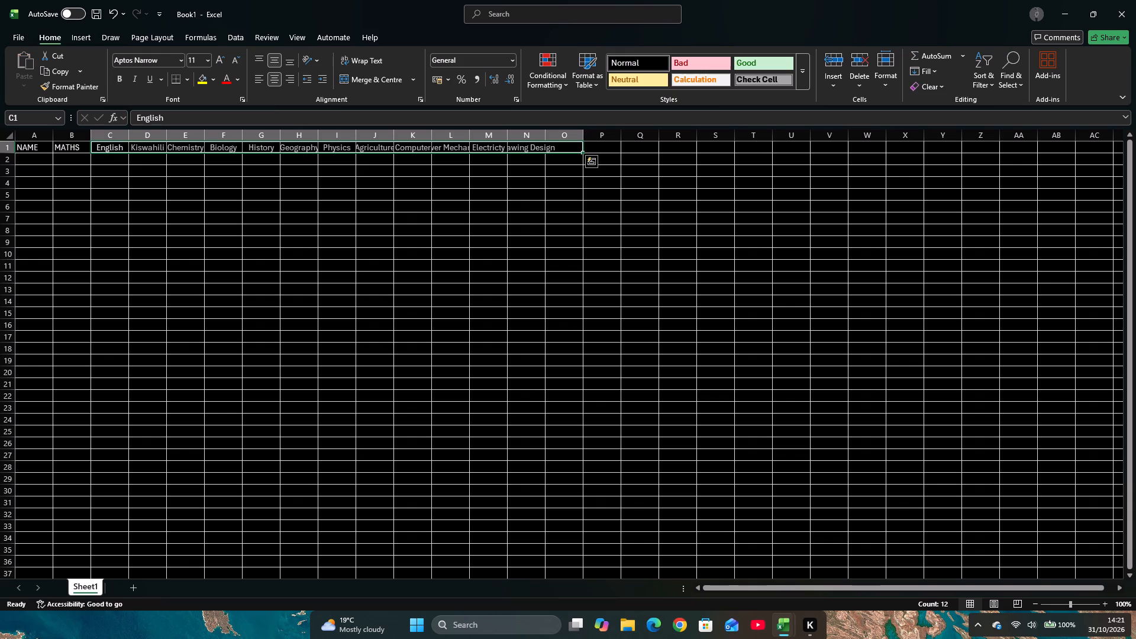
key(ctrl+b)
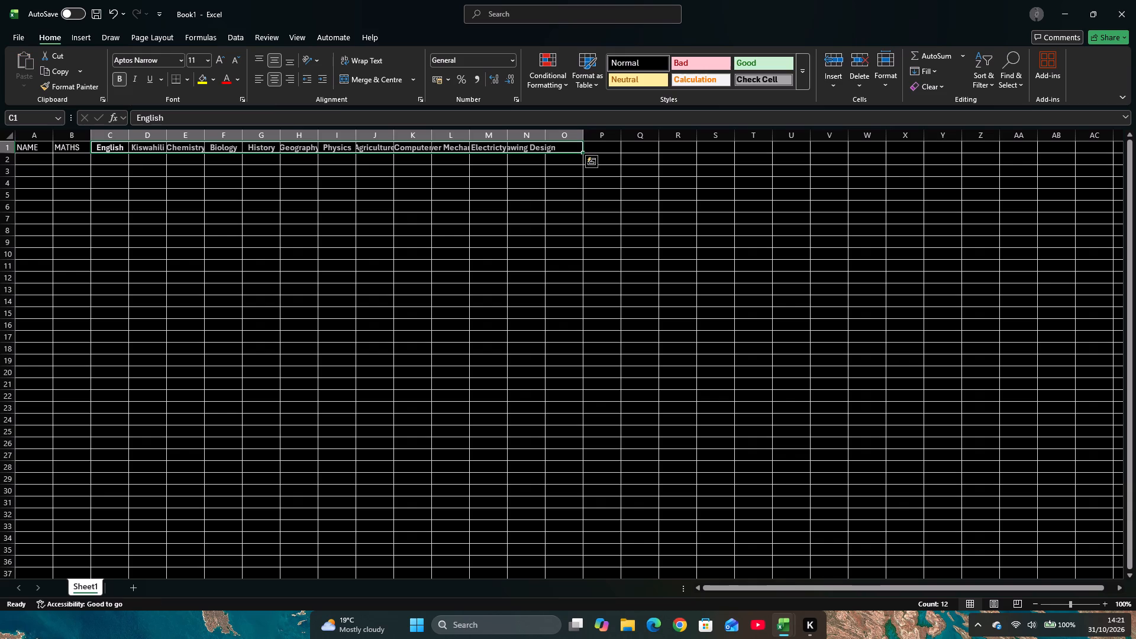
Replace the History header in cell G1 with Physics.
click(159, 147)
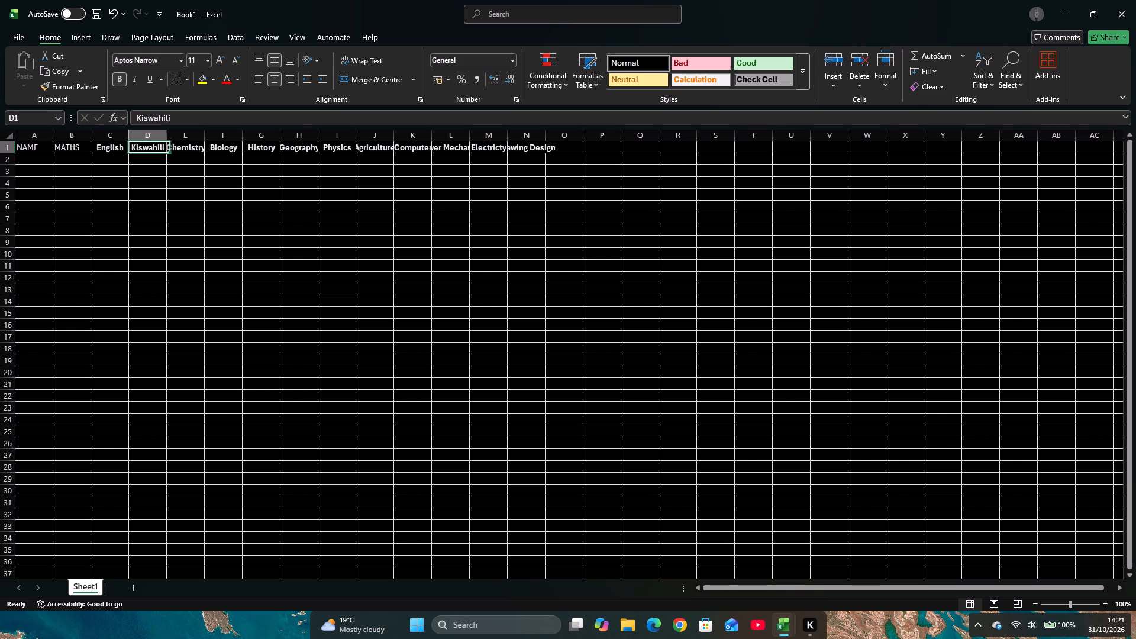
click(341, 144)
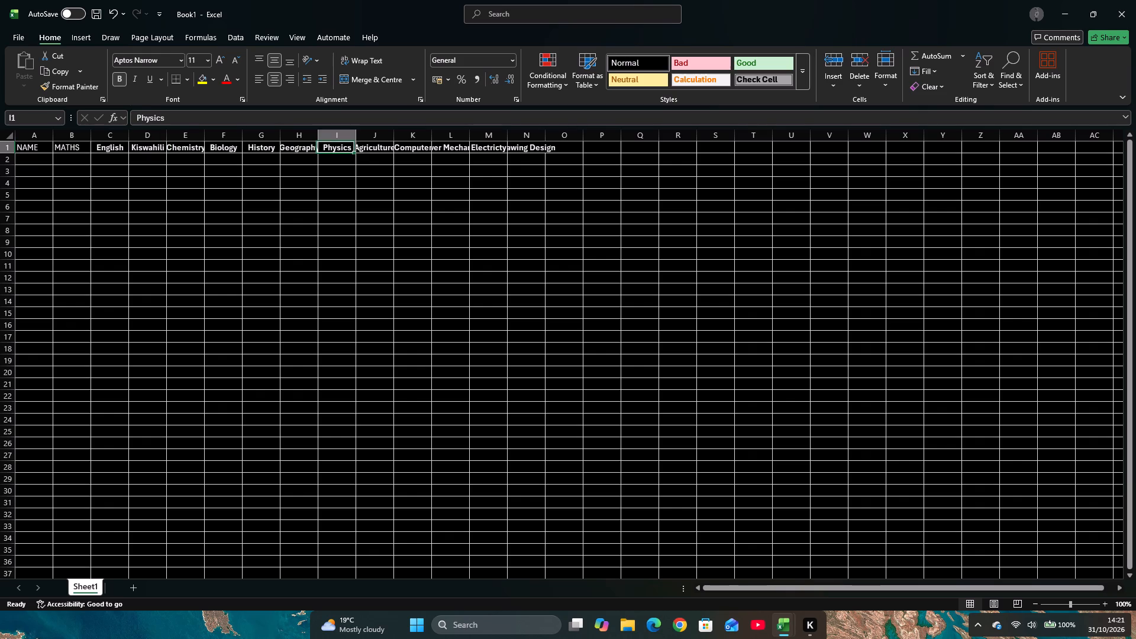
drag(341, 146, 237, 149)
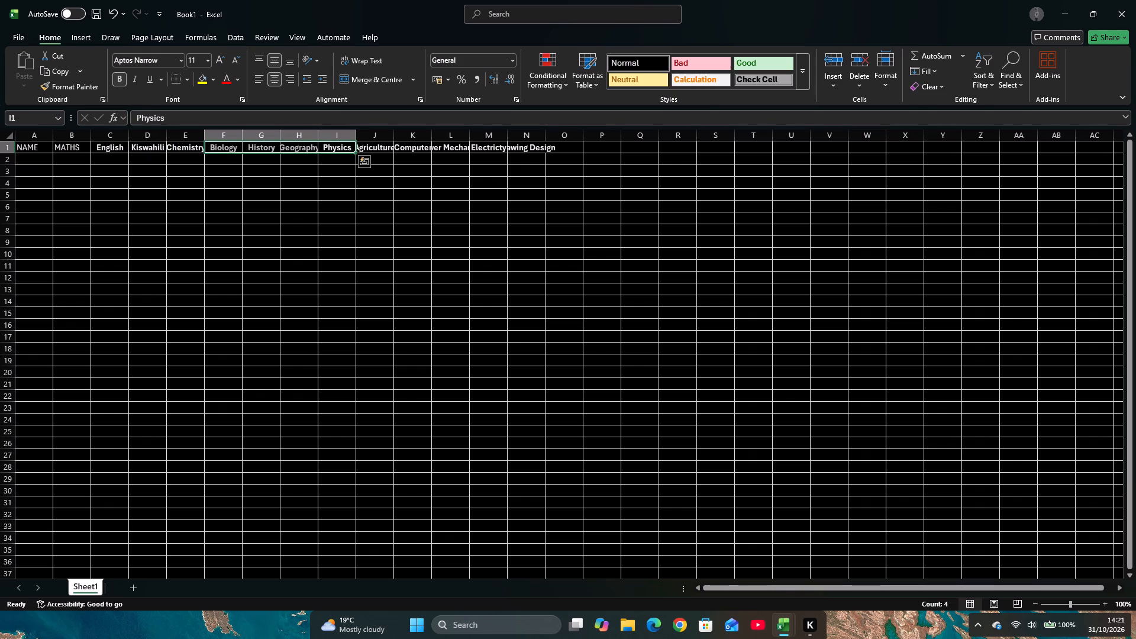
click(264, 146)
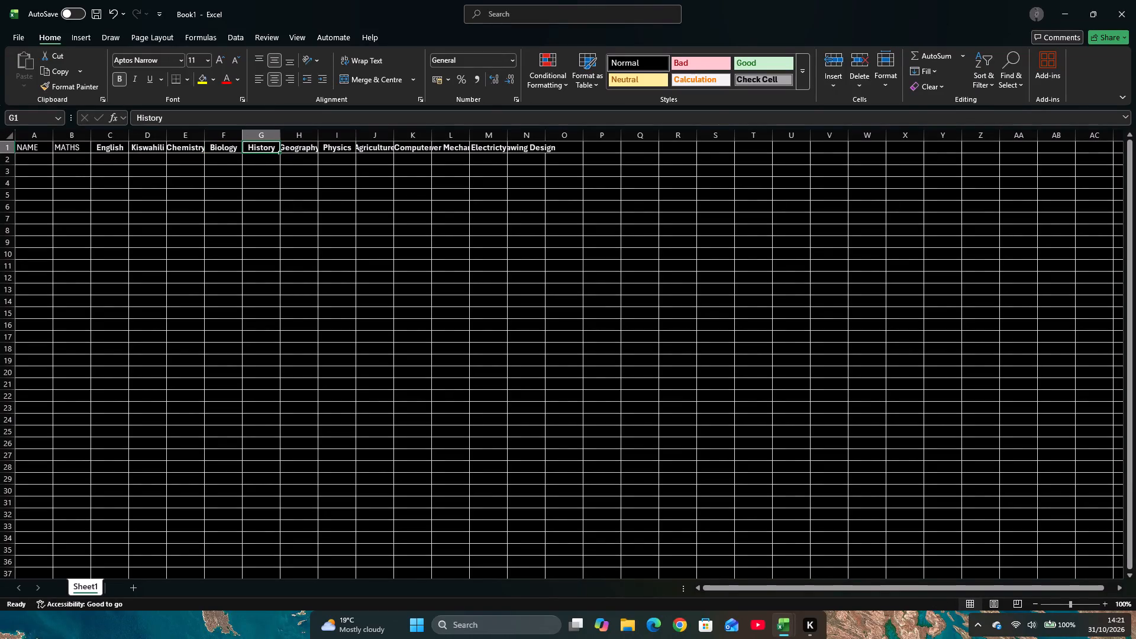
key(BackSpace)
key(BackSpace)
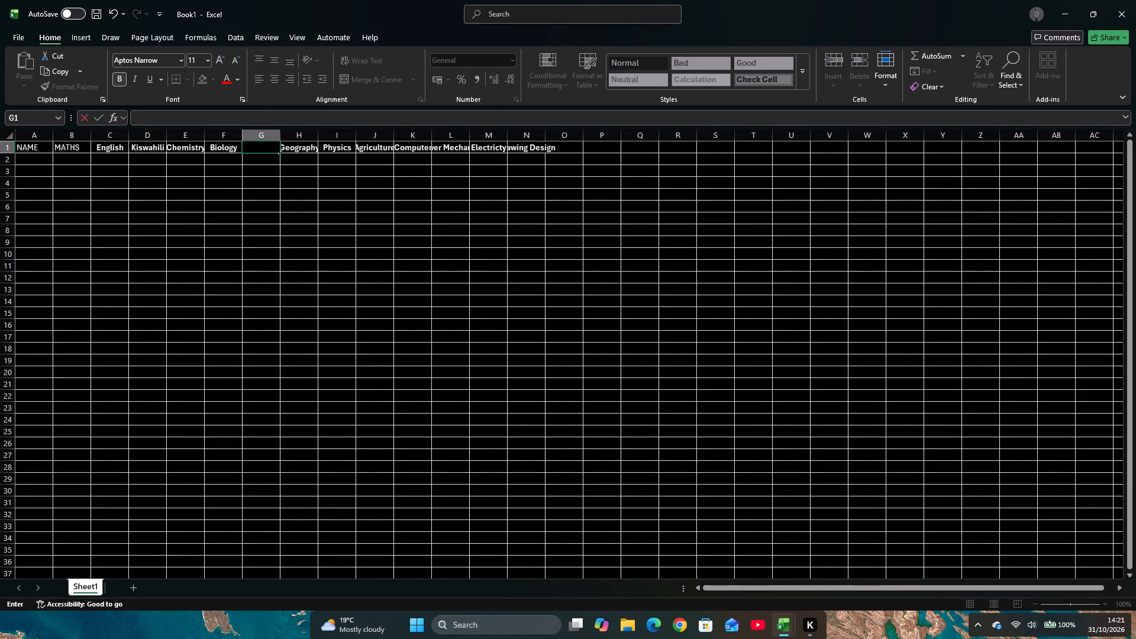
key(shift+p)
key(h)
text(ysics)
Replace the original Physics header in cell I1 with History.
click(328, 149)
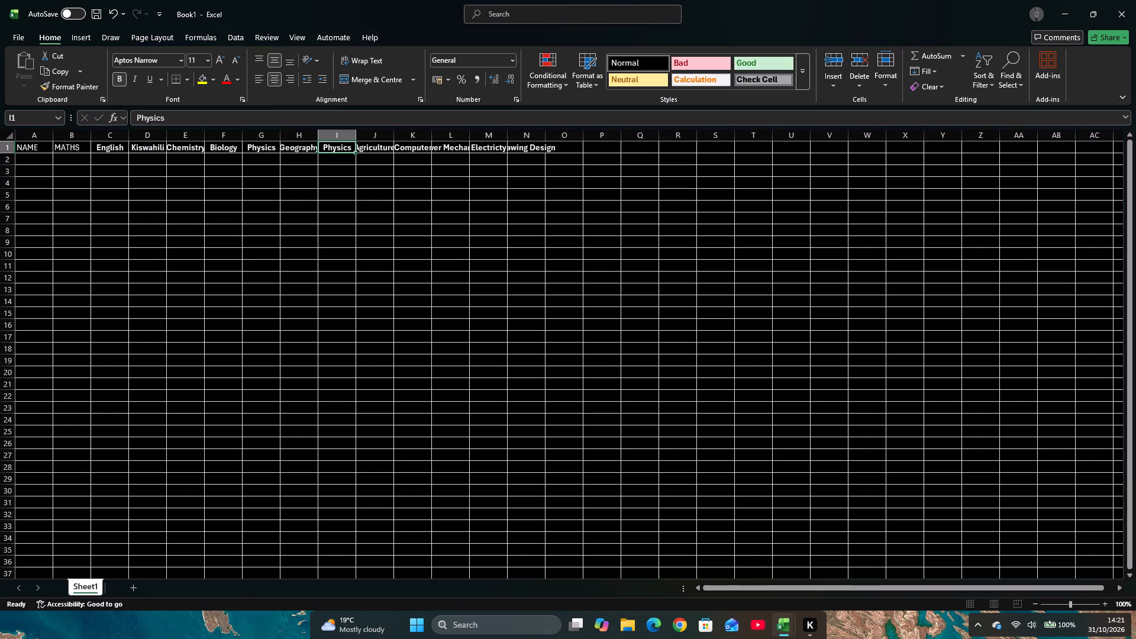
double_click(334, 147)
drag(354, 147, 313, 149)
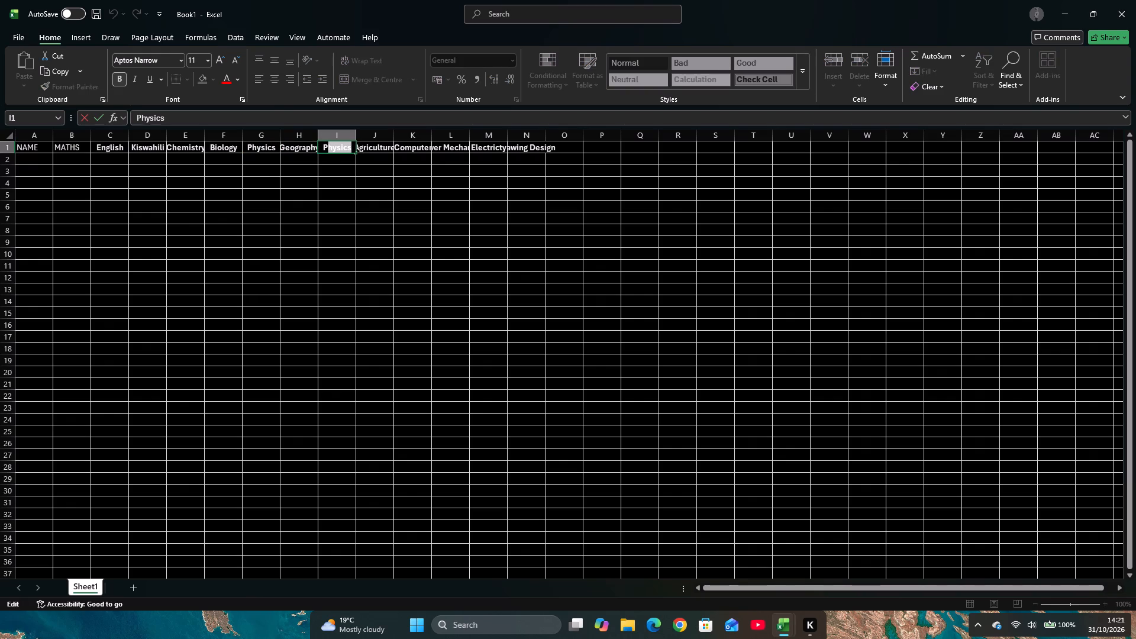
drag(313, 149, 296, 149)
key(shift+h)
text(istory)
click(356, 150)
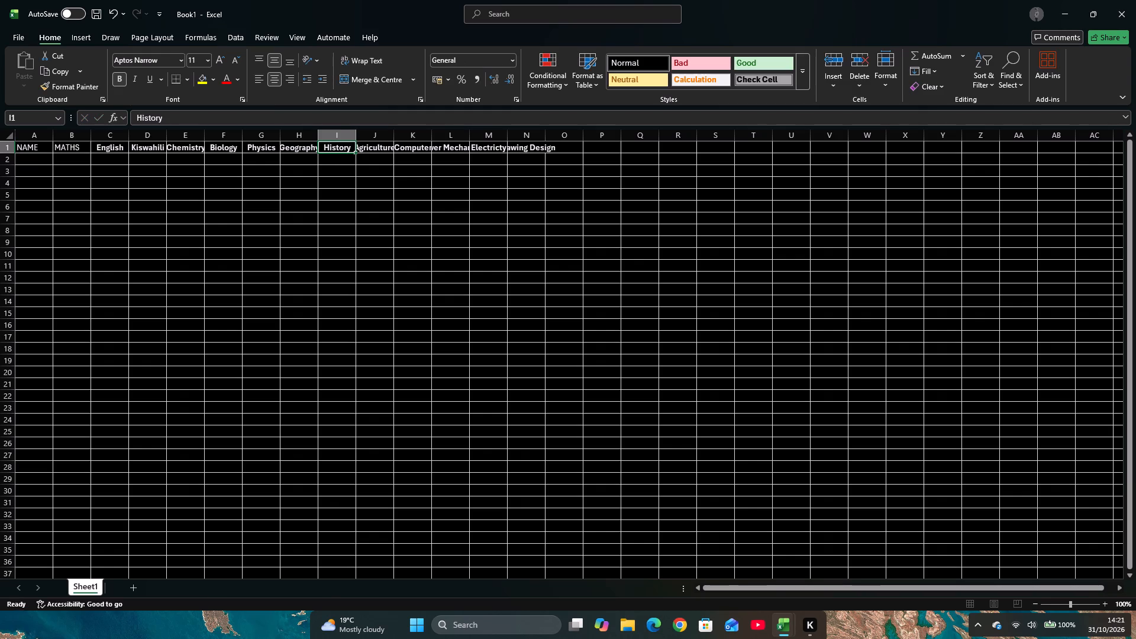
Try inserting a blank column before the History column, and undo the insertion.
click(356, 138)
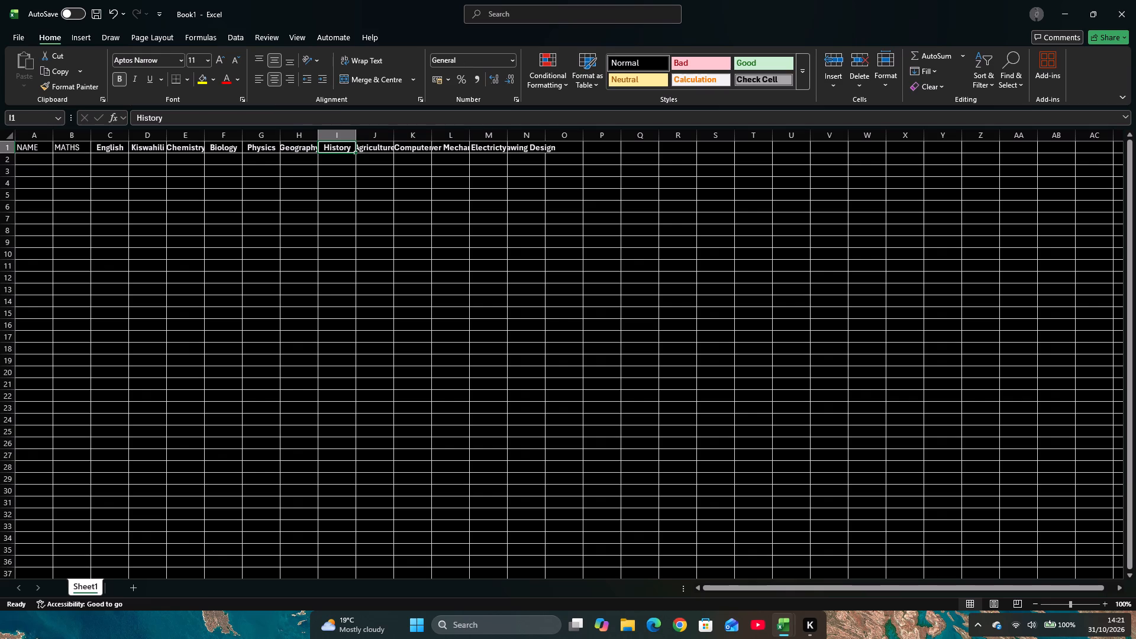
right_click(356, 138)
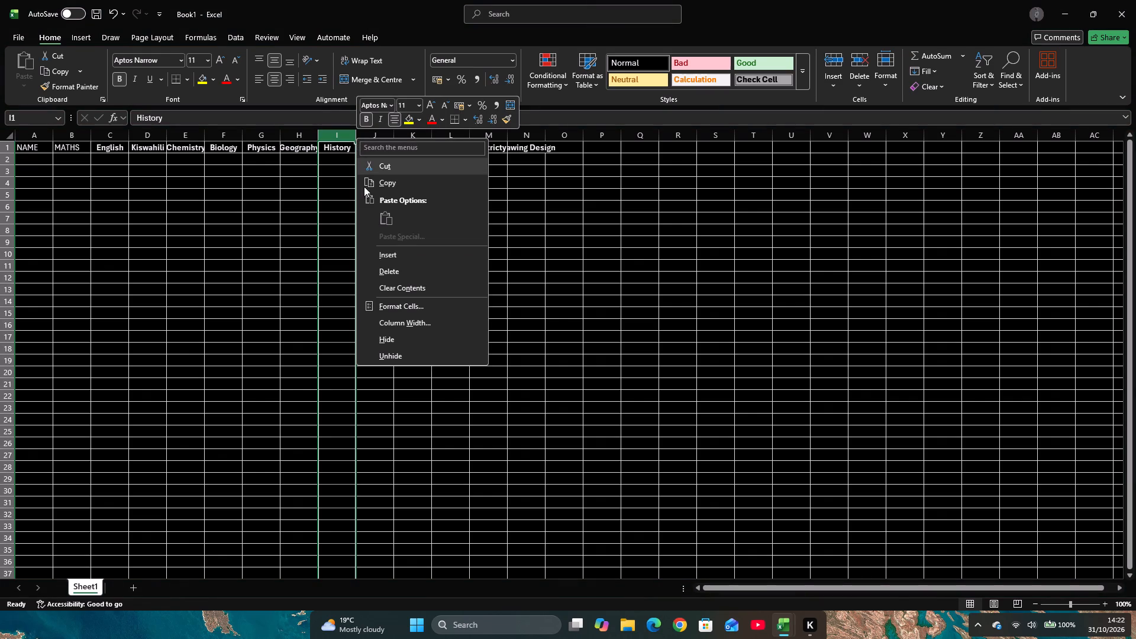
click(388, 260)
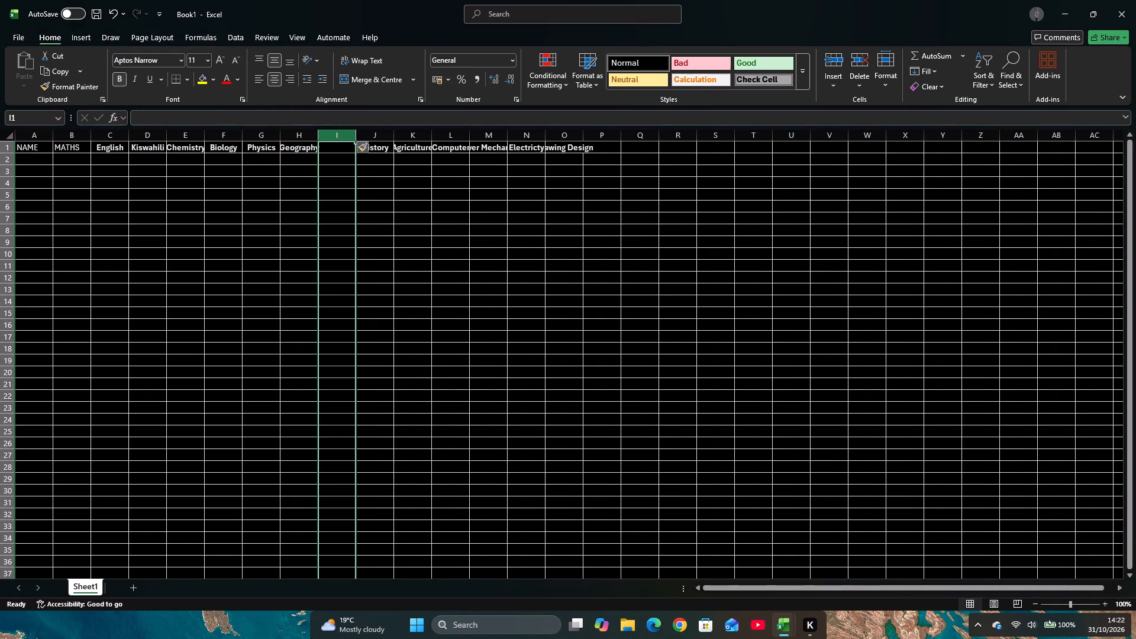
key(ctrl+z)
Insert a blank column between the History and Agriculture columns.
click(373, 140)
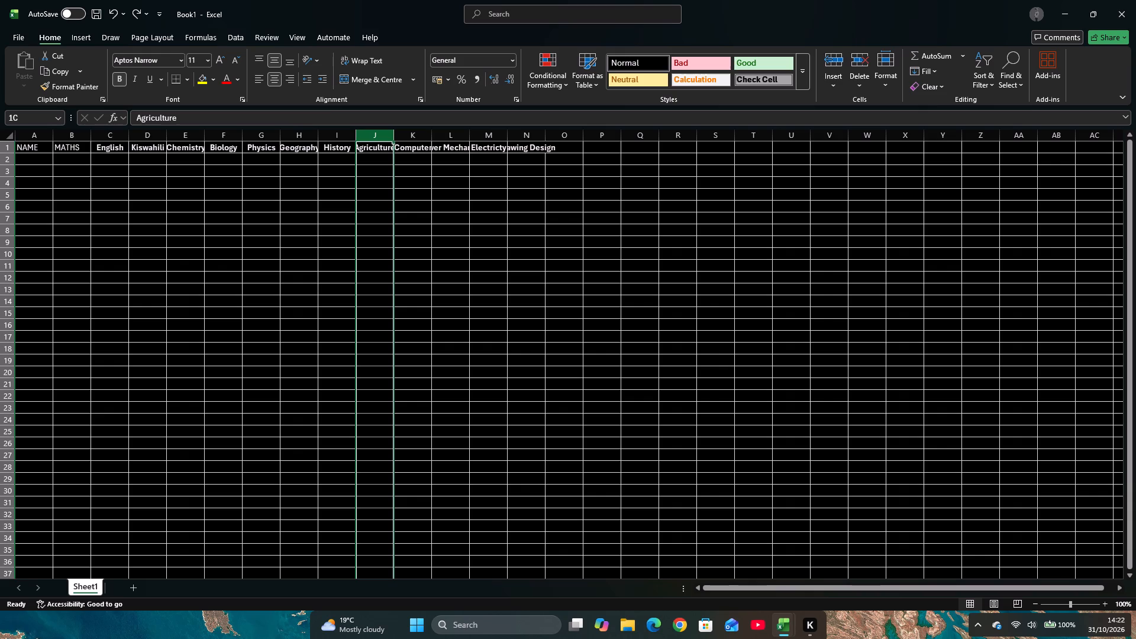
right_click(386, 144)
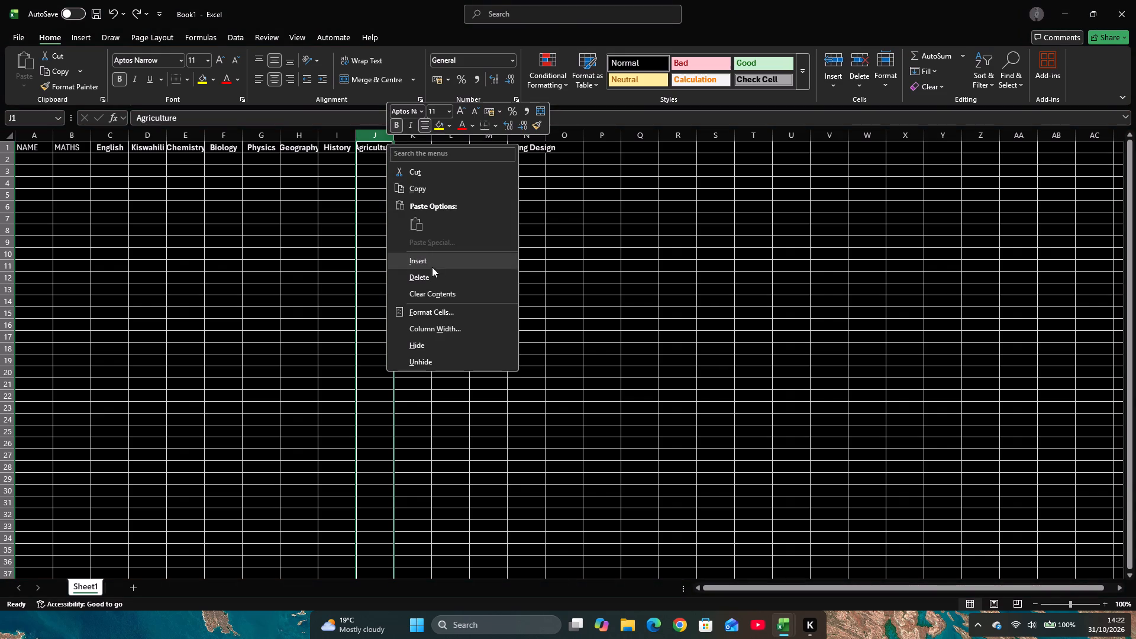
click(432, 262)
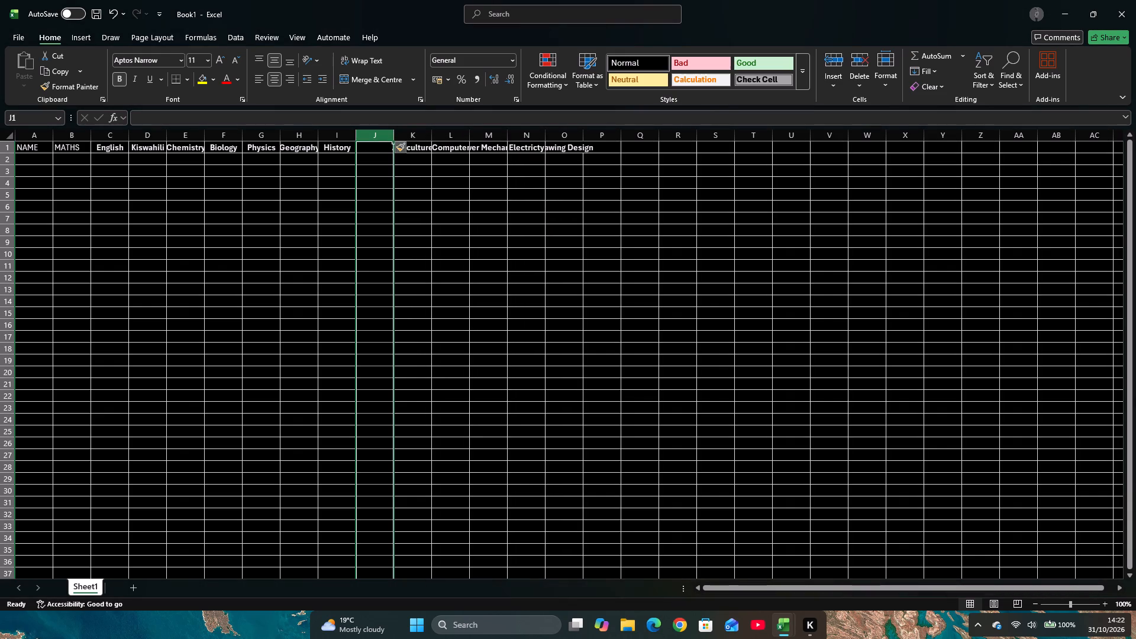
Enter the header CRE?IRE in cell J1 of the new blank column and reopen its text for editing.
click(382, 148)
text(Cre)
key(BackSpace)
key(BackSpace)
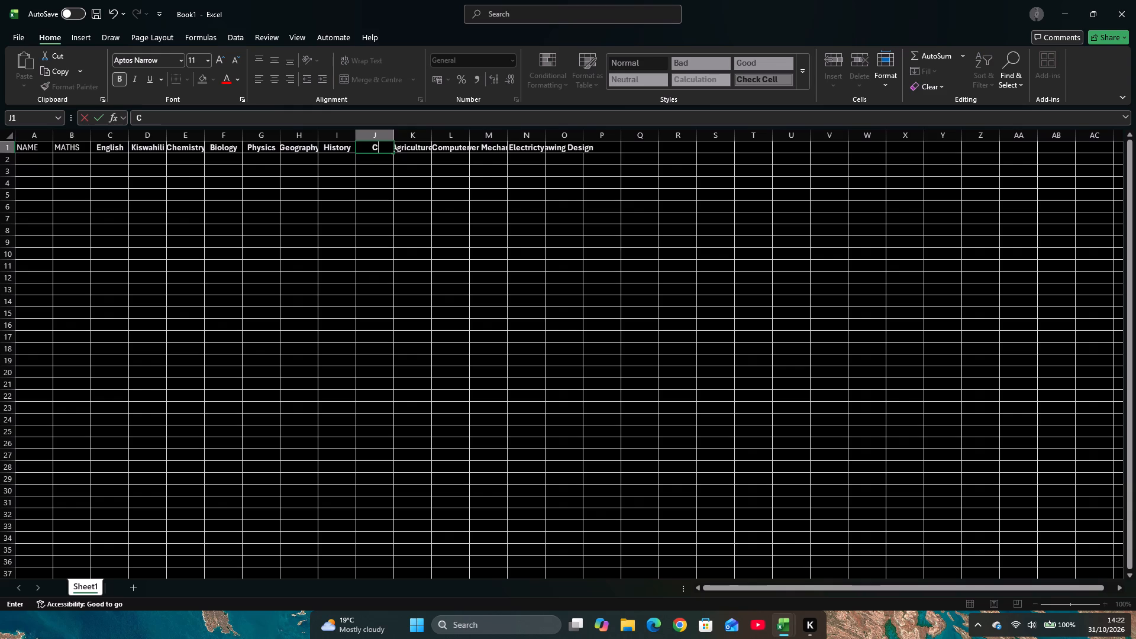
text(RE)
key(shift+question)
text(IRE)
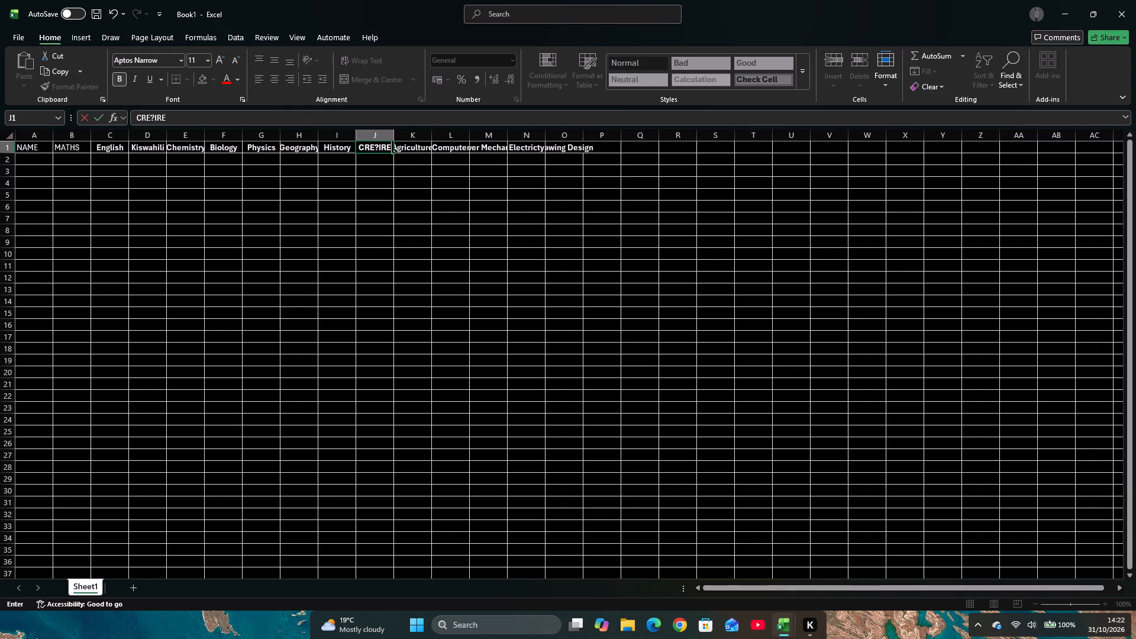
click(380, 147)
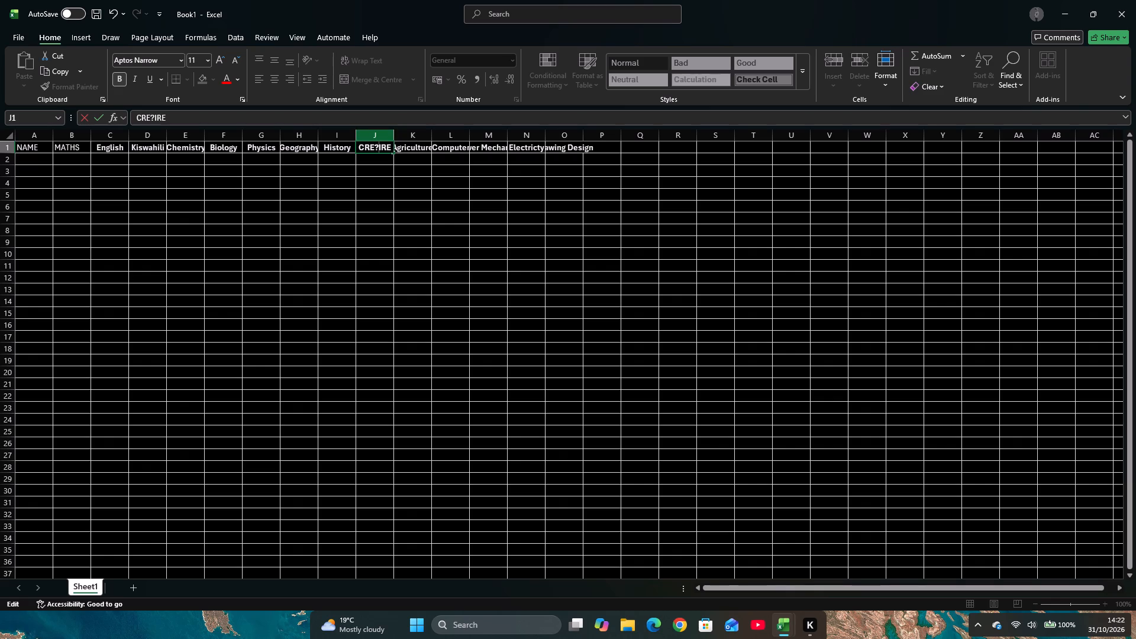
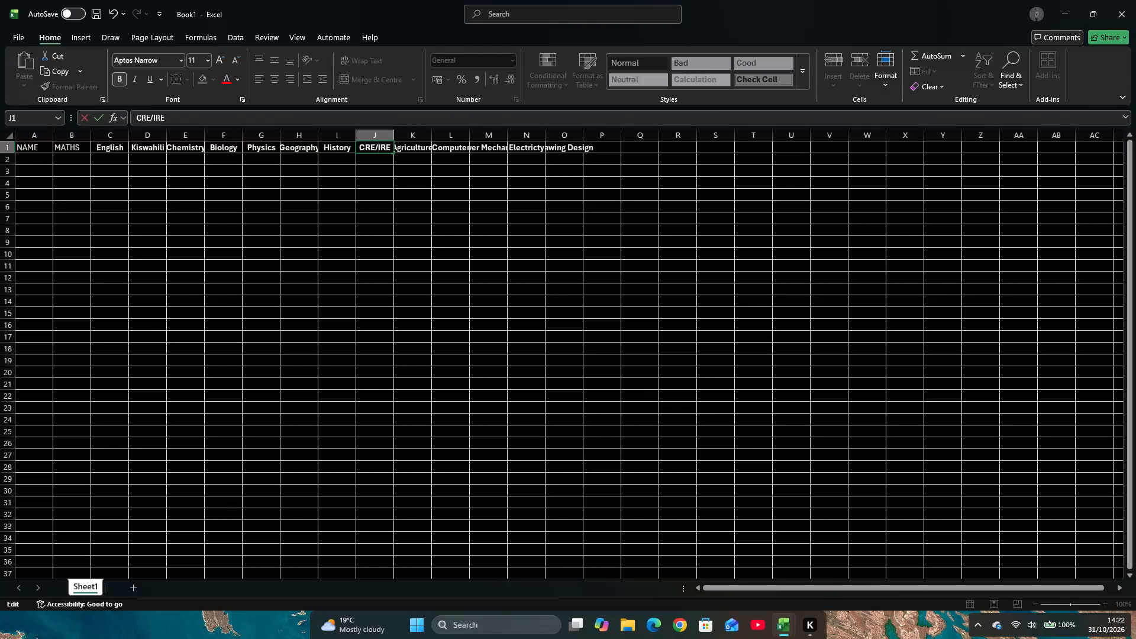
Change the capitalised maths header in cell B1 to Maths and make it bold.
click(84, 146)
double_click(83, 147)
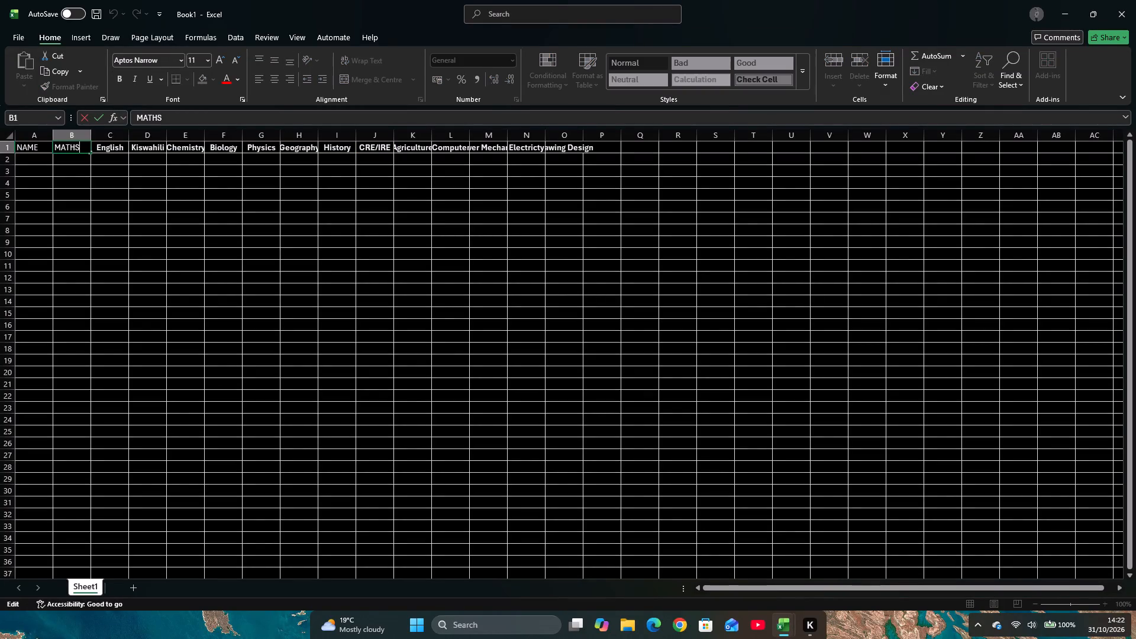
key(BackSpace)
key(BackSpace)
key(BackSpace)
key(BackSpace)
text(aths)
drag(83, 148, 31, 148)
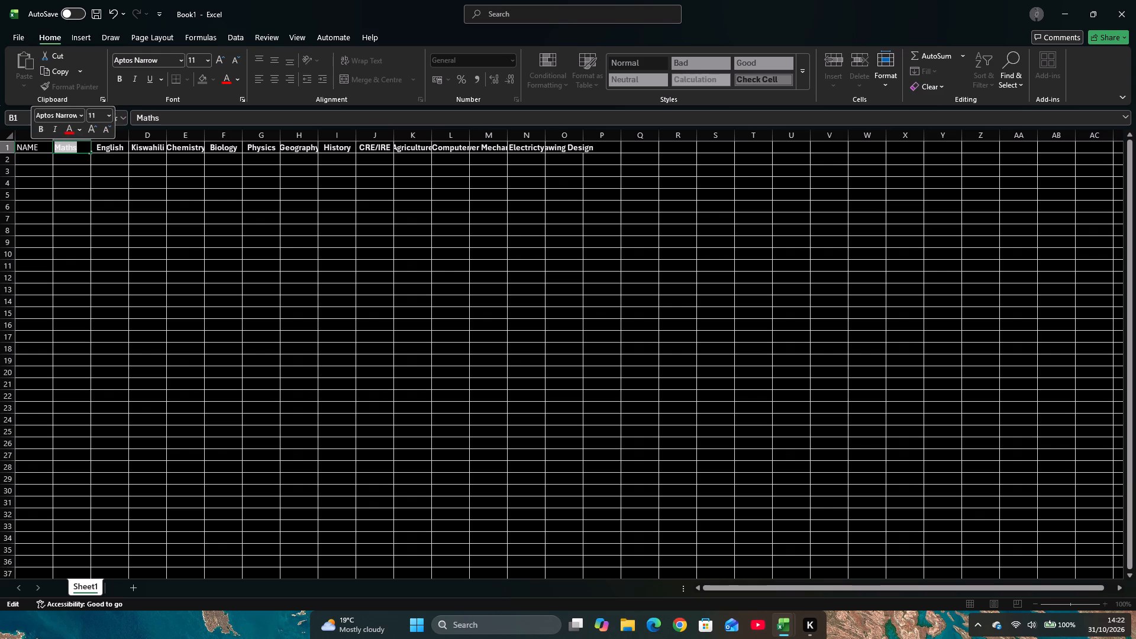
key(ctrl+b)
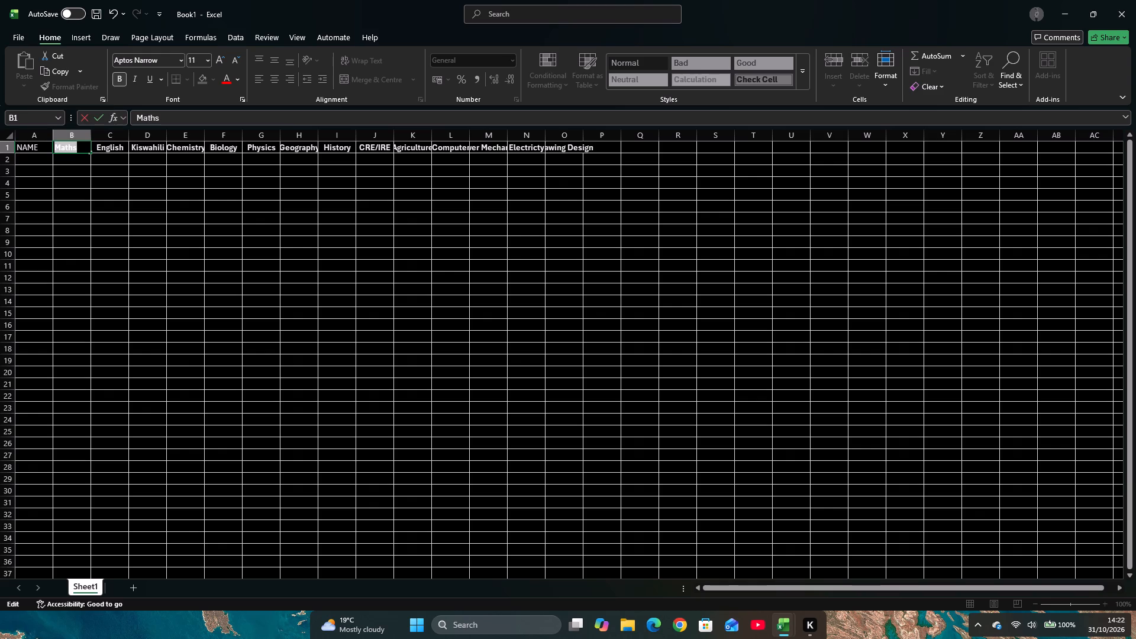
click(62, 147)
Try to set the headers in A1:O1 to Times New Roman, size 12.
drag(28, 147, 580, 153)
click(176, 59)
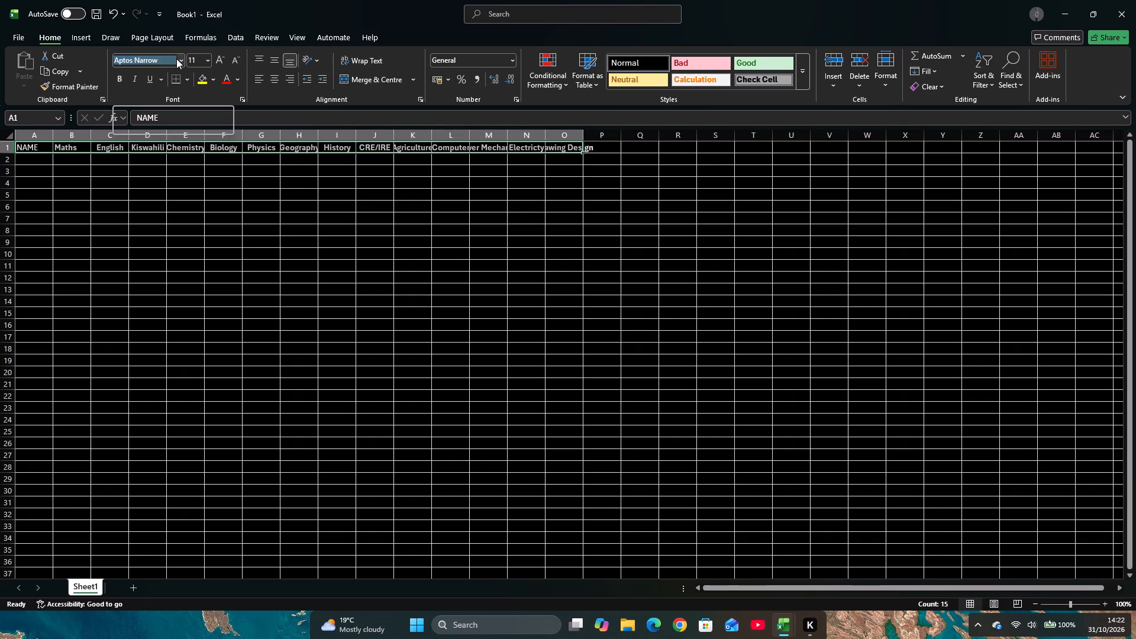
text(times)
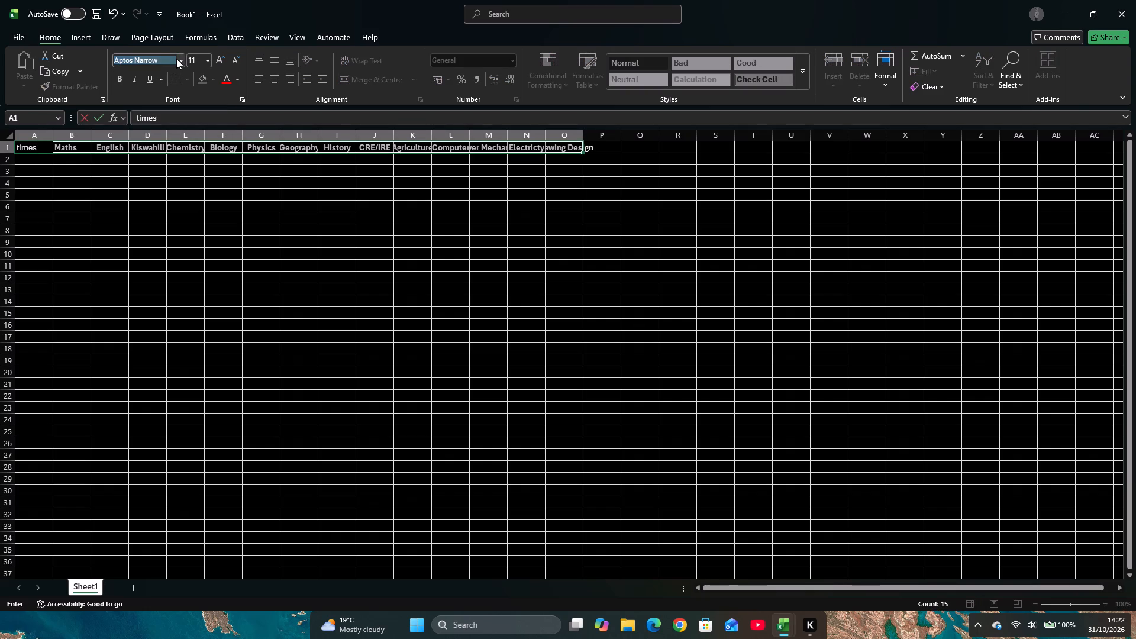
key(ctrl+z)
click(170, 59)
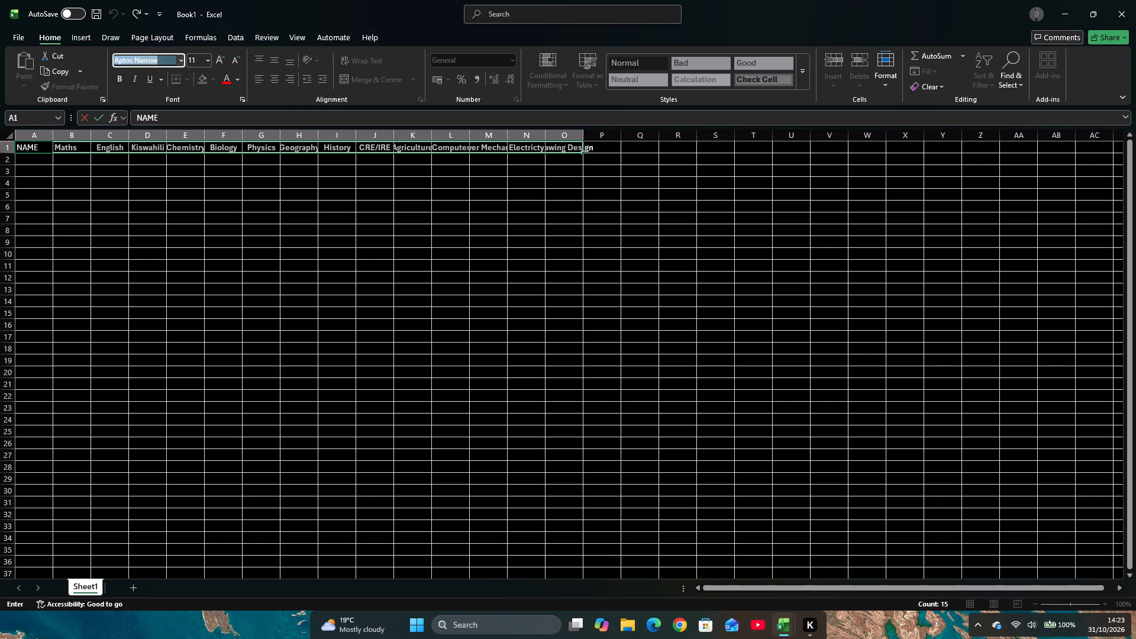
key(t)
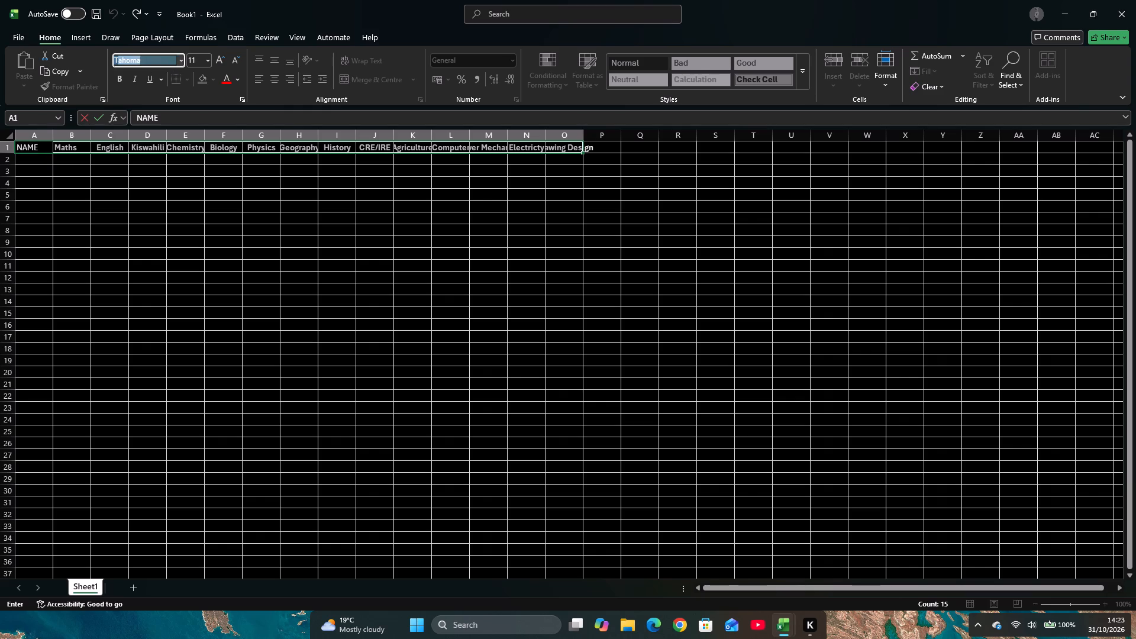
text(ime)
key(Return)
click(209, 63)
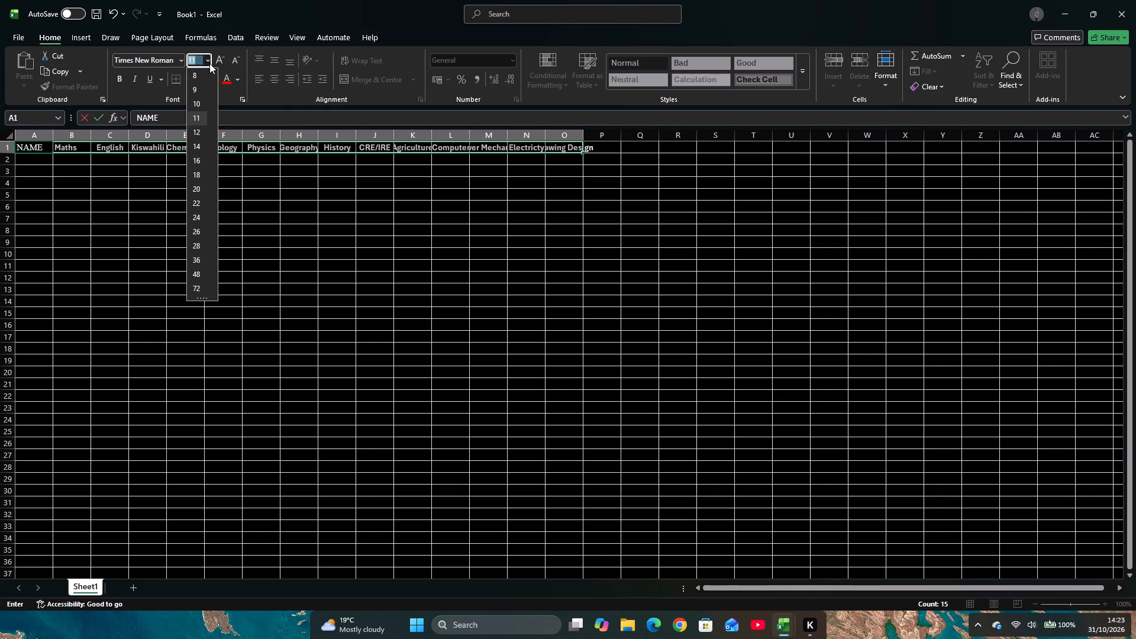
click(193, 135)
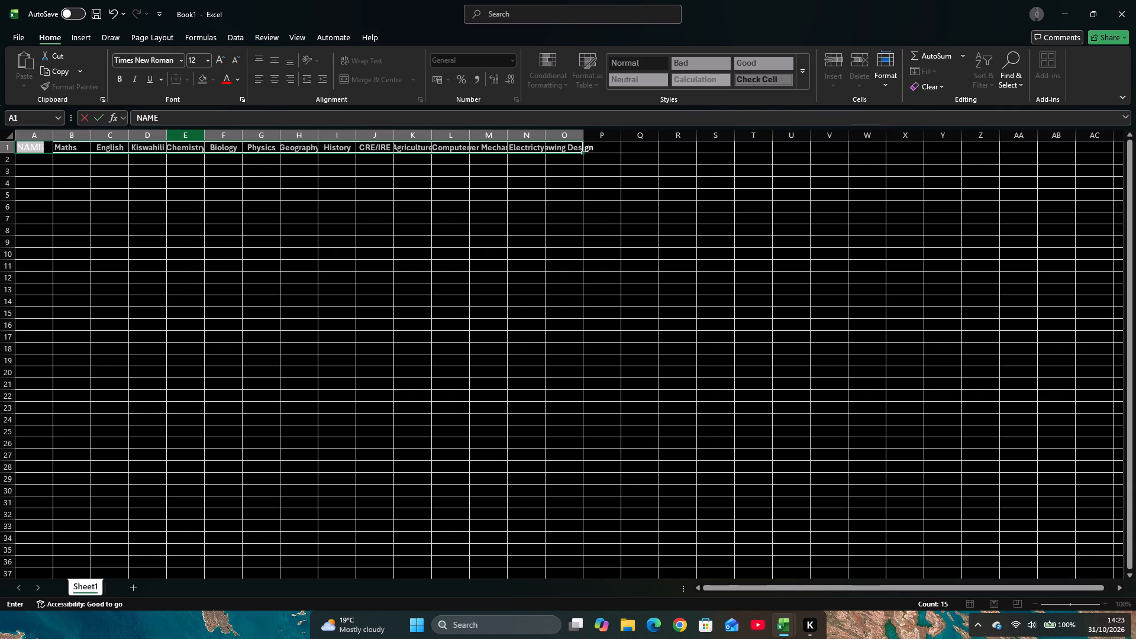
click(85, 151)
Set the font size of all headers in A1:O1 to 12.
click(5, 150)
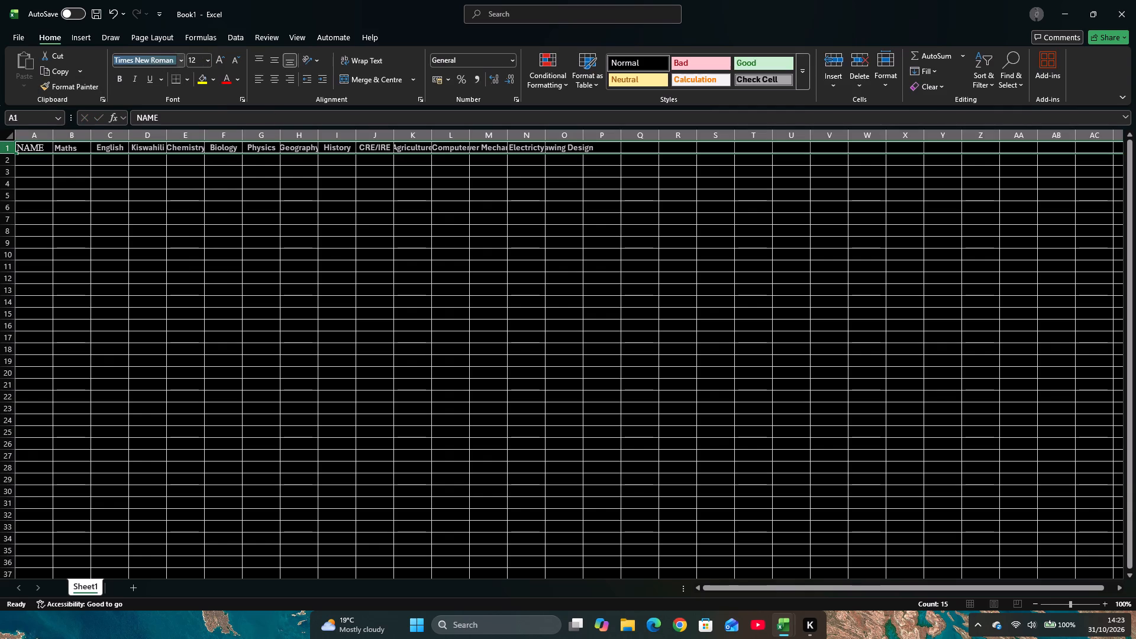
click(210, 147)
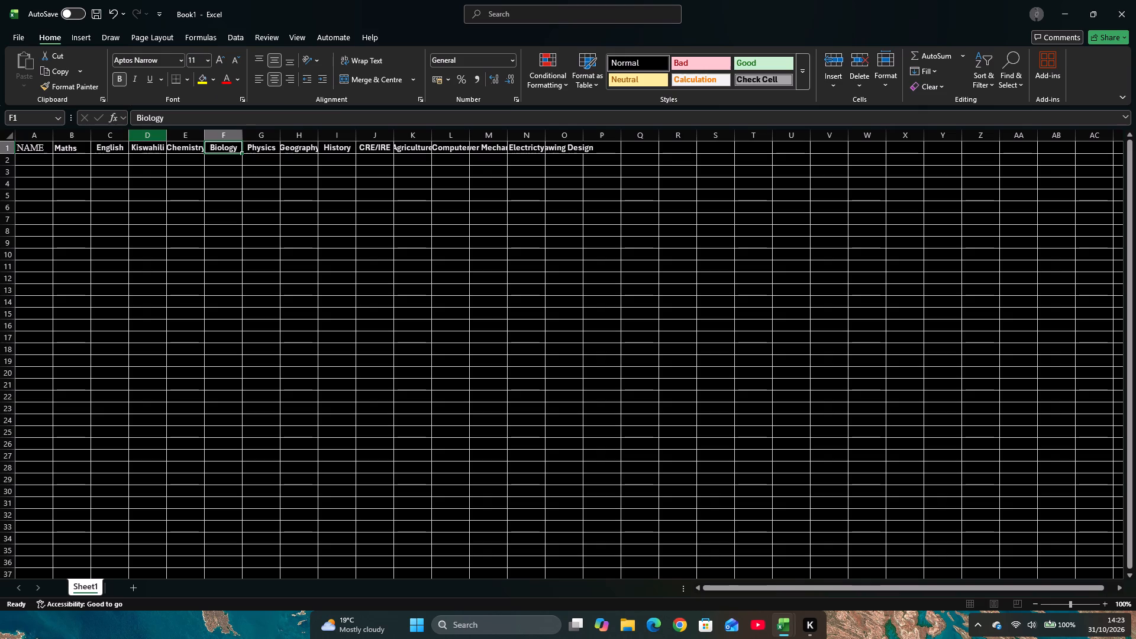
drag(41, 149, 404, 152)
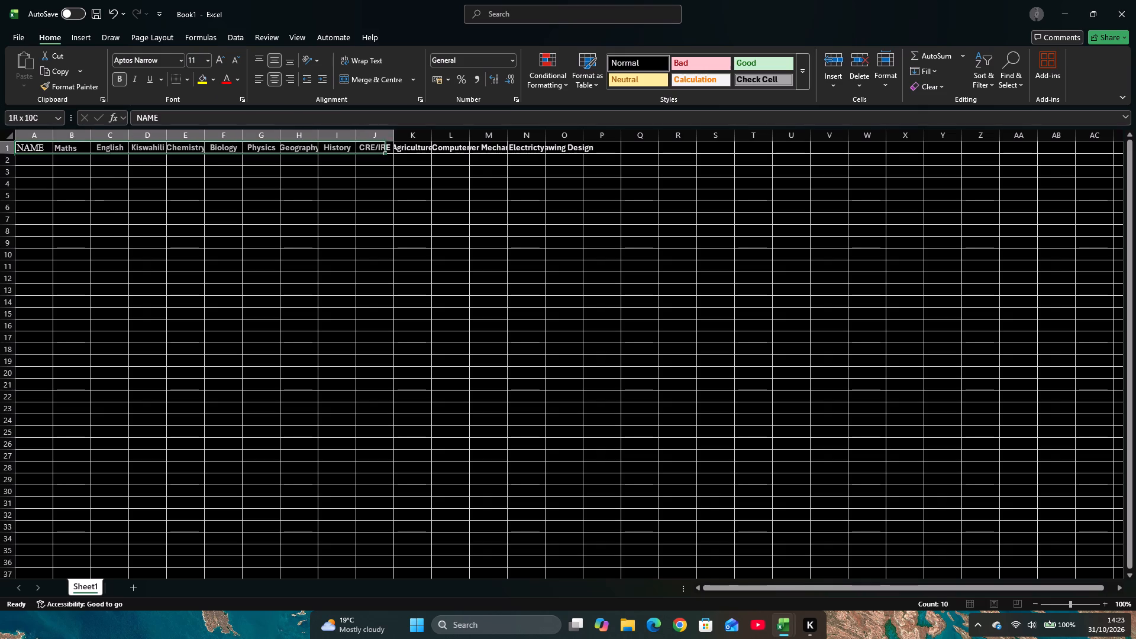
drag(404, 152, 564, 150)
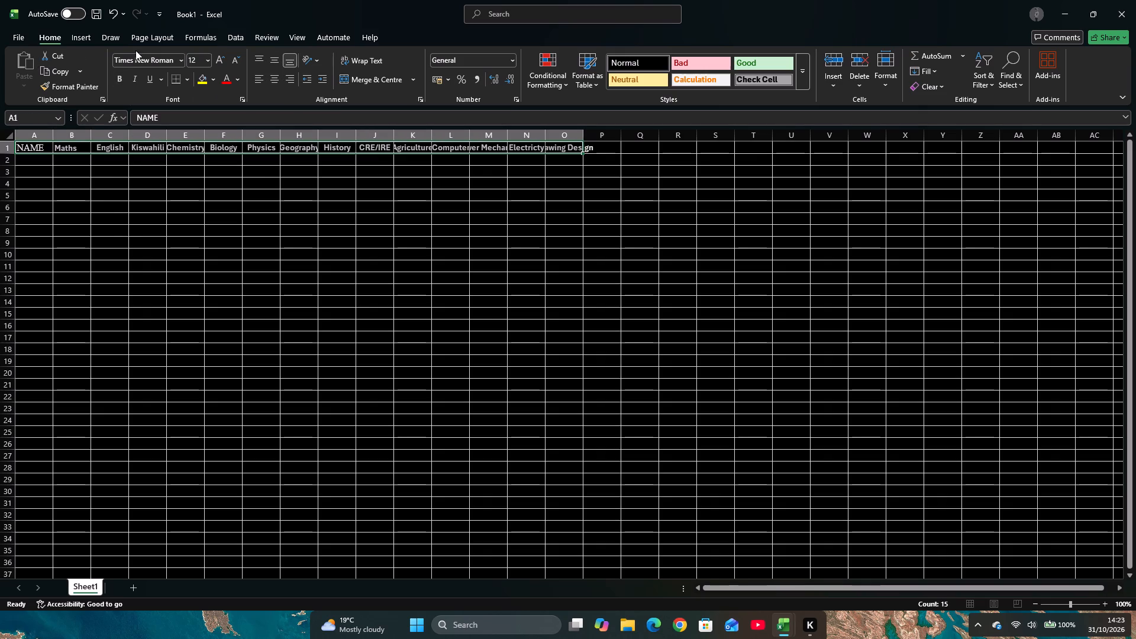
click(204, 62)
click(198, 134)
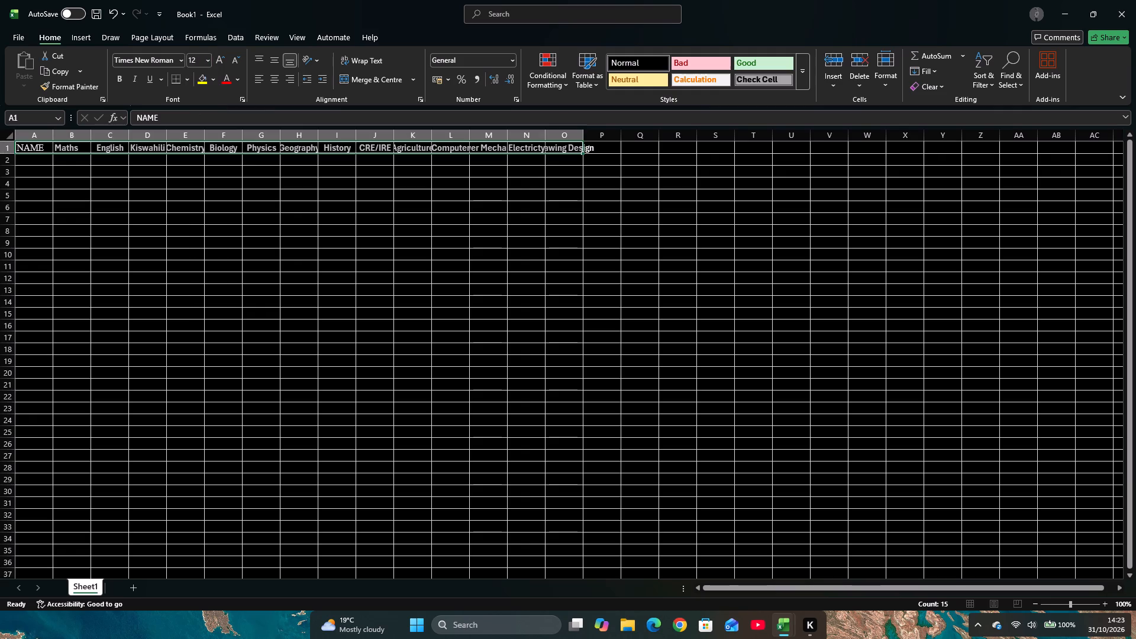
Apply the Times New Roman font to all headers in A1:O1.
click(179, 63)
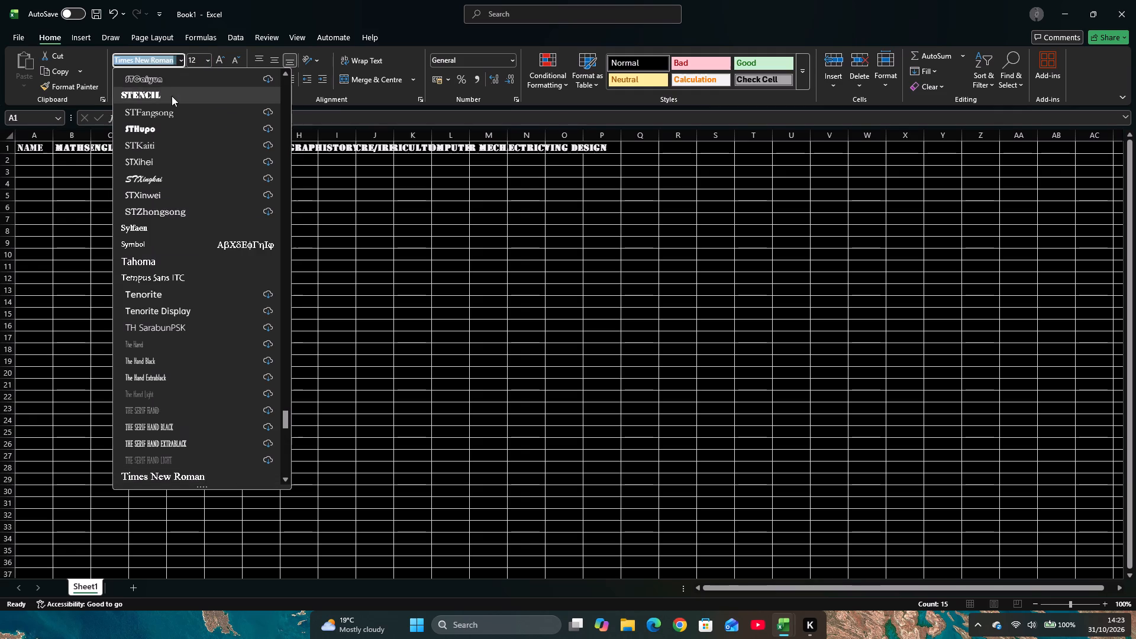
scroll(172, 143, up, 18)
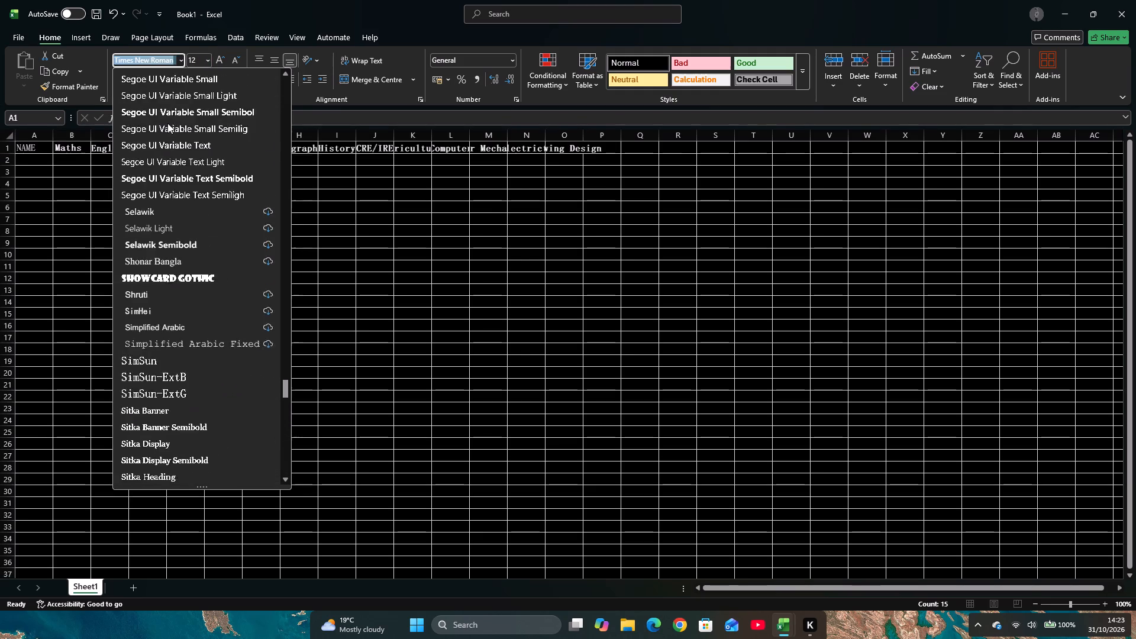
scroll(167, 123, up, 14)
scroll(167, 123, down, 1)
scroll(167, 123, up, 7)
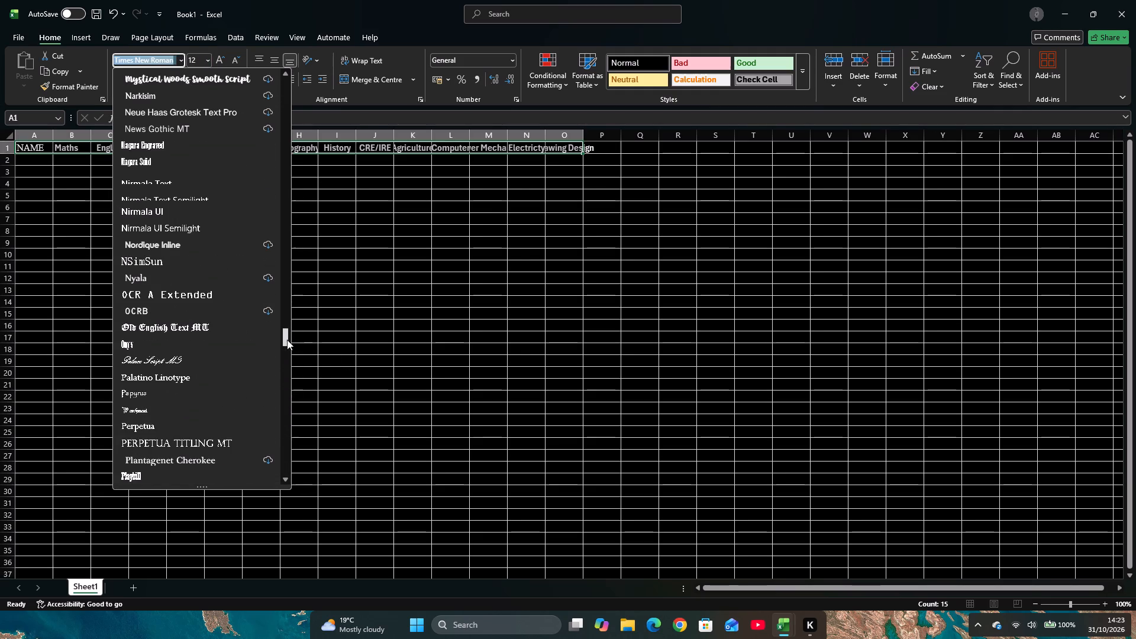
drag(284, 340, 288, 28)
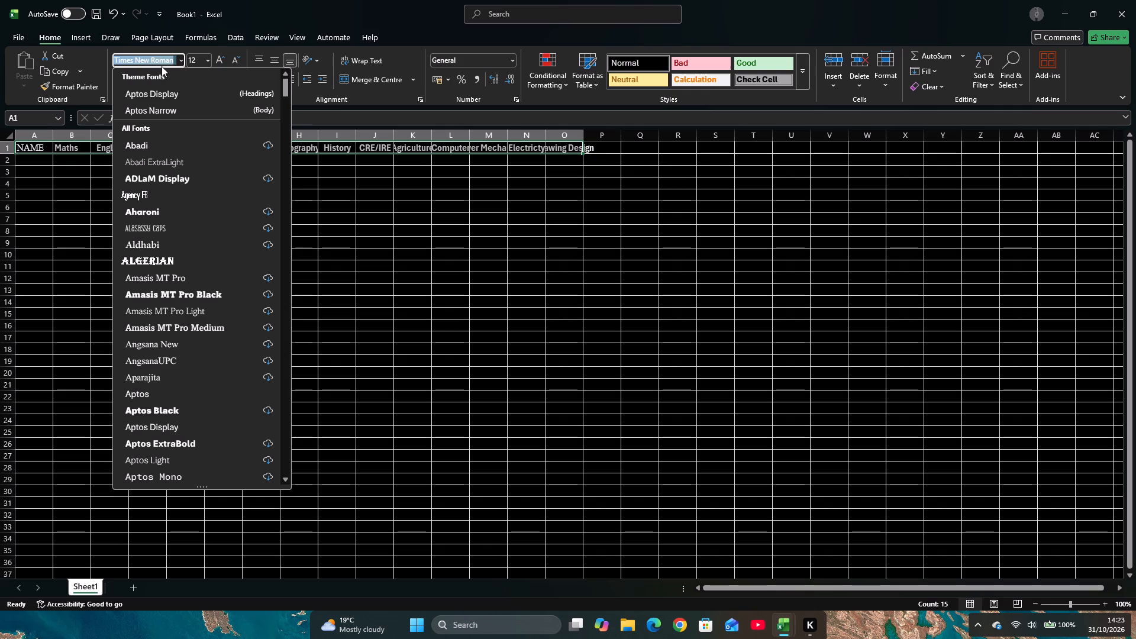
text(times)
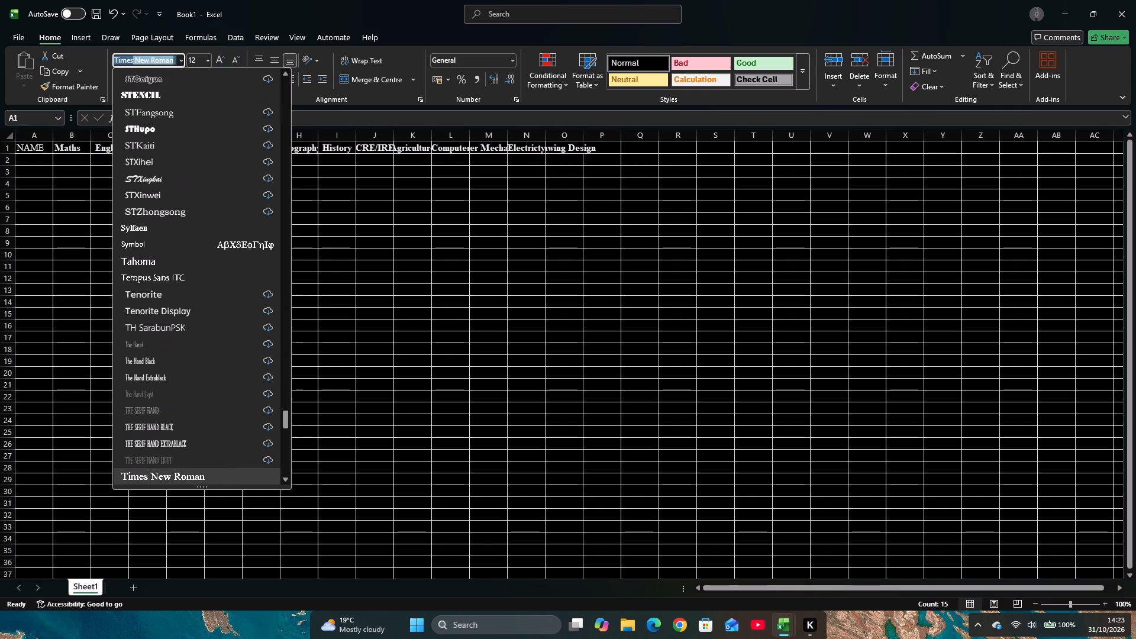
key(Return)
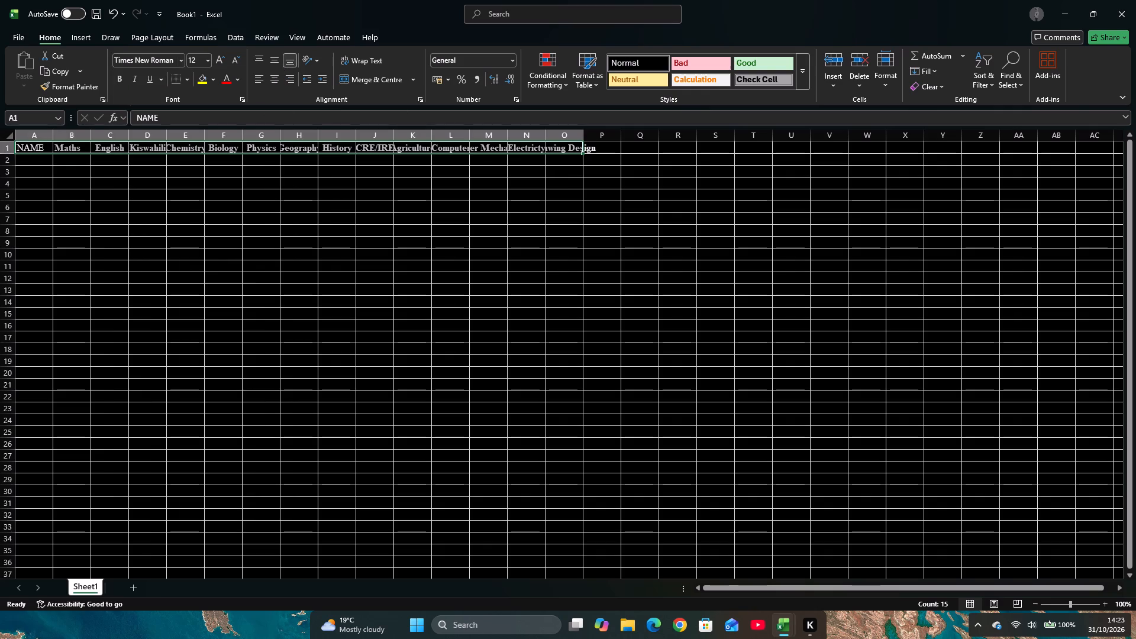
Widen the Agriculture and Computer columns so their full header texts fit.
click(443, 151)
click(431, 149)
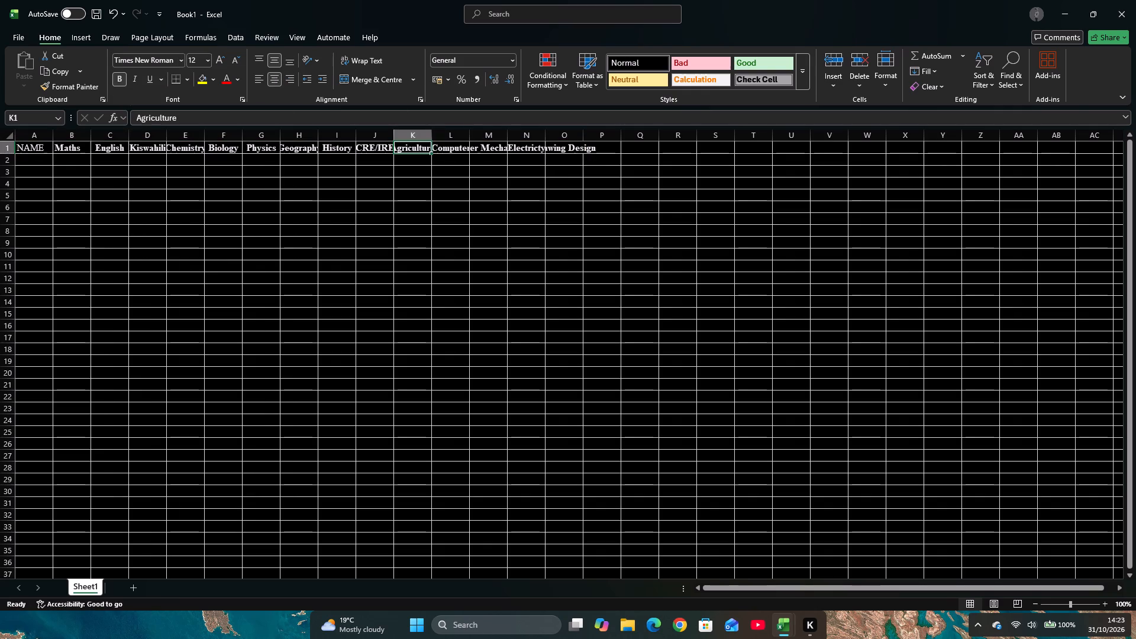
click(461, 149)
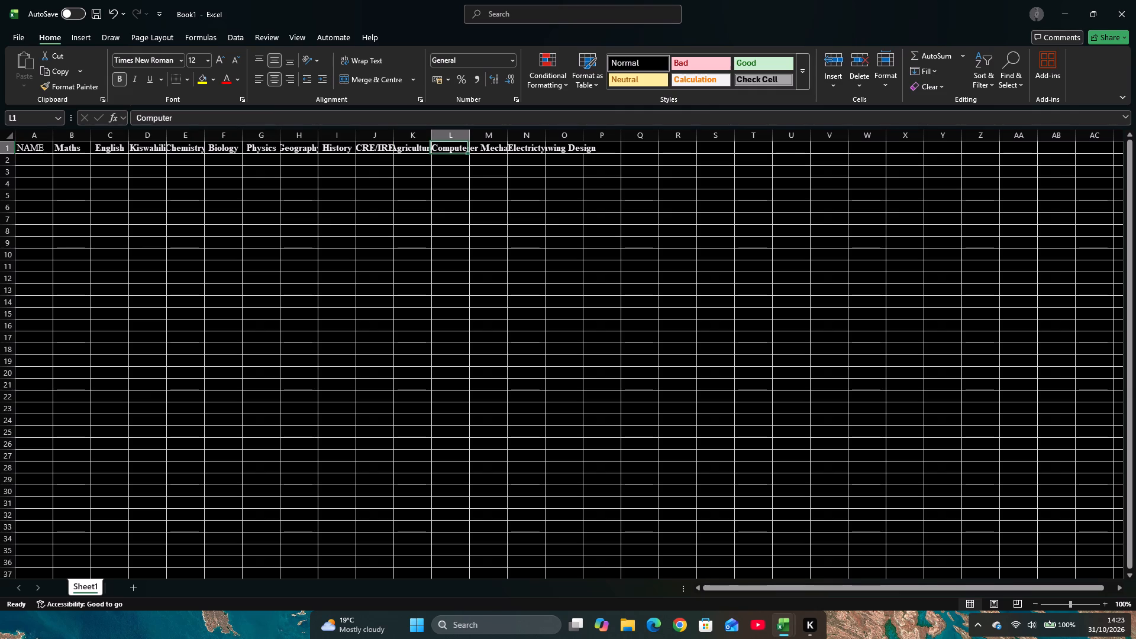
drag(432, 137, 459, 138)
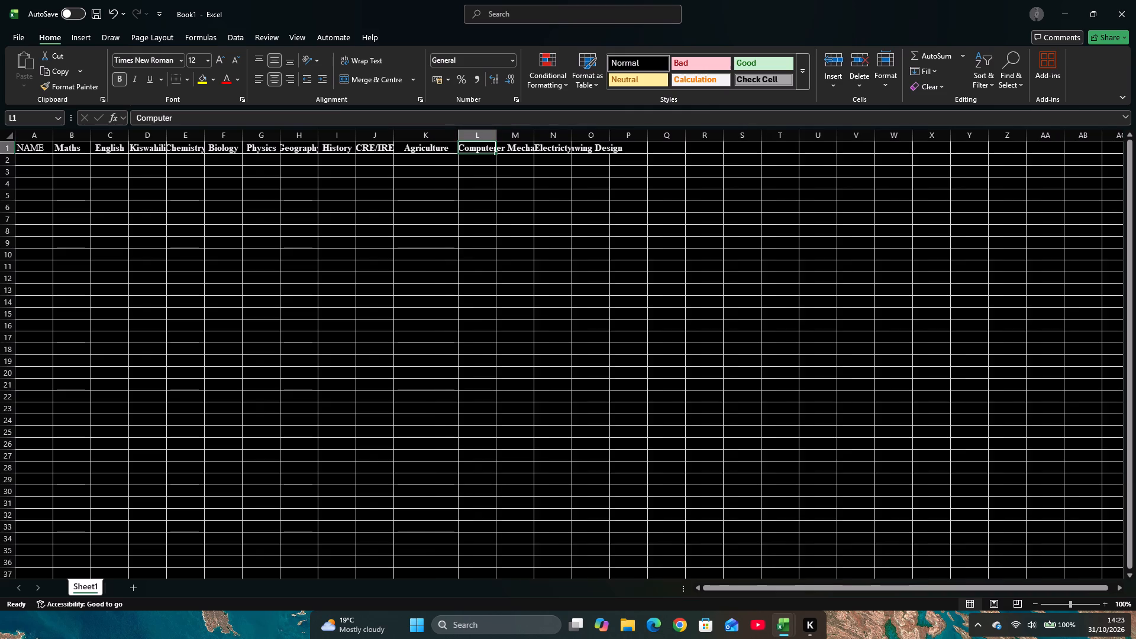
drag(497, 138, 512, 141)
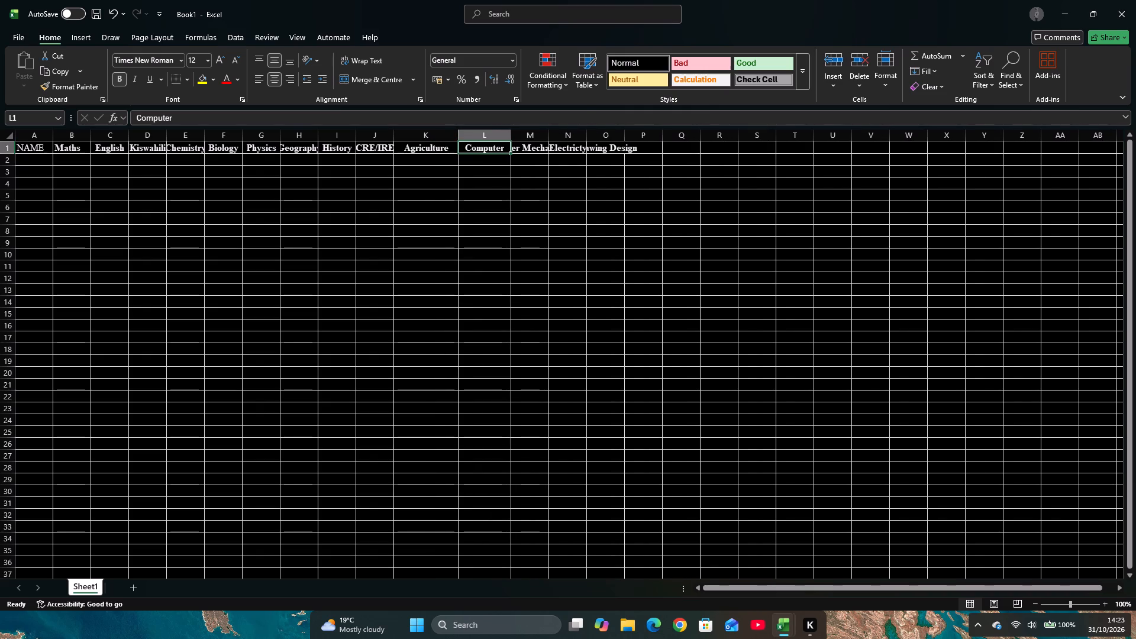
drag(511, 133, 509, 144)
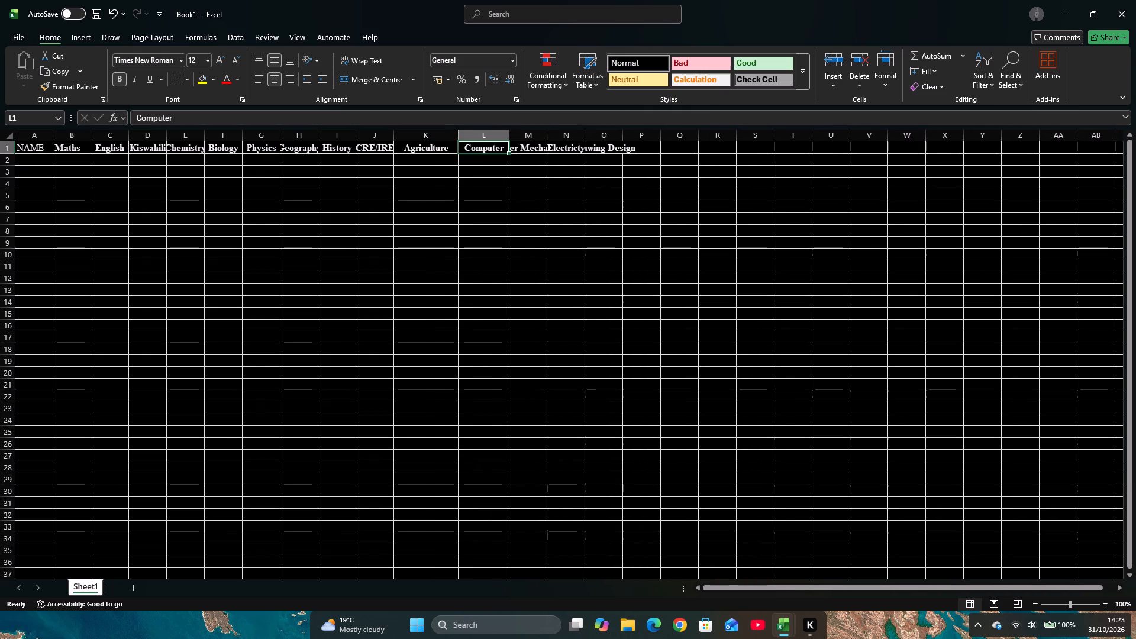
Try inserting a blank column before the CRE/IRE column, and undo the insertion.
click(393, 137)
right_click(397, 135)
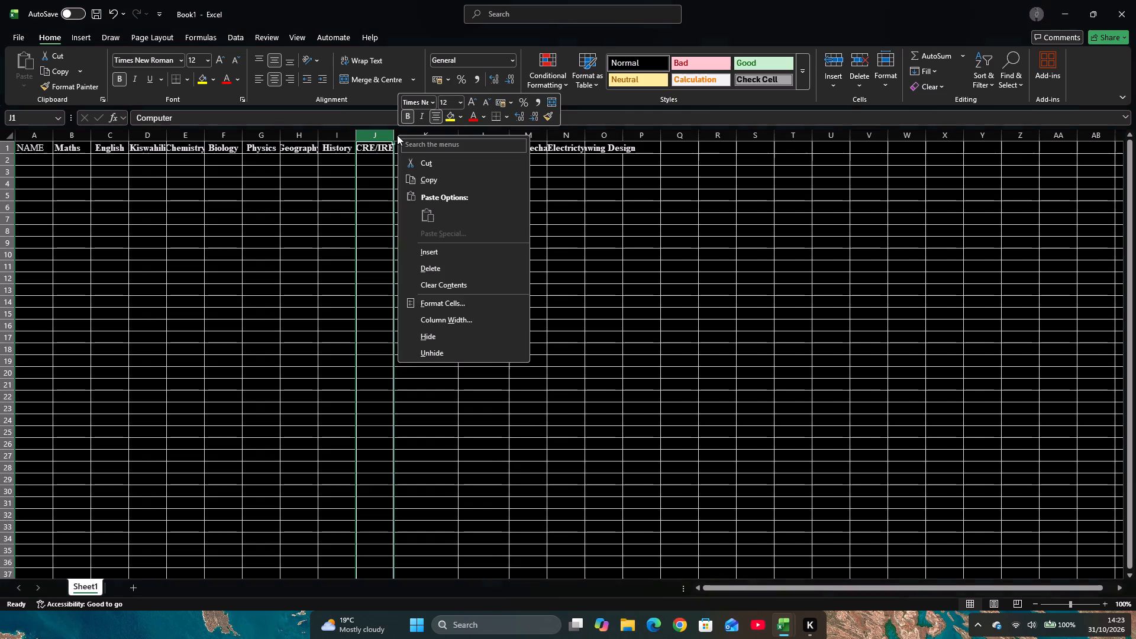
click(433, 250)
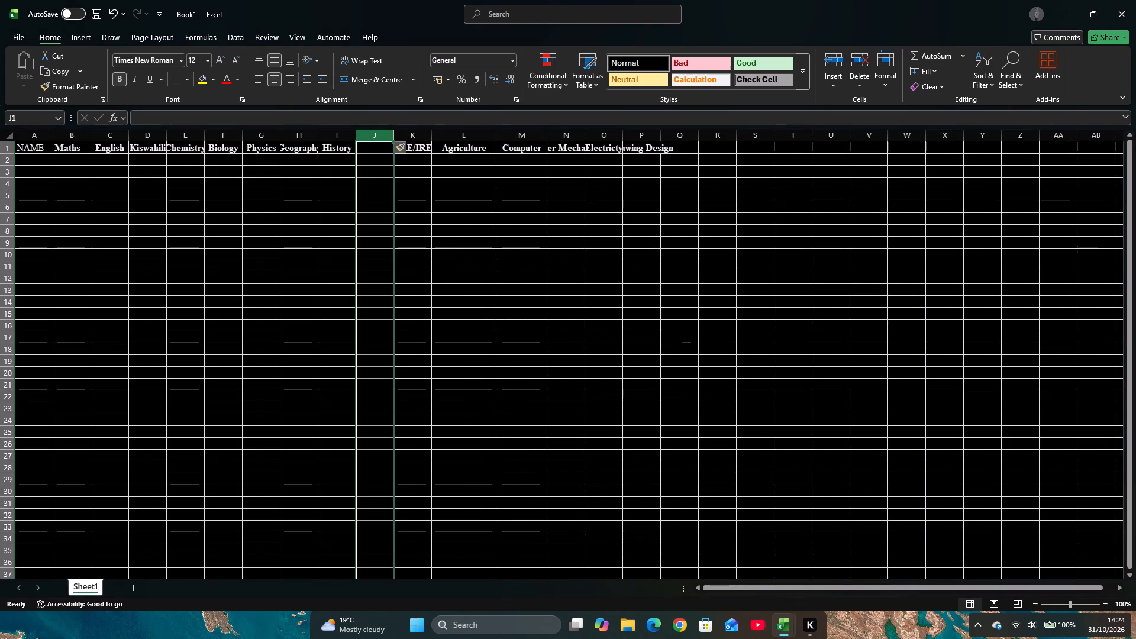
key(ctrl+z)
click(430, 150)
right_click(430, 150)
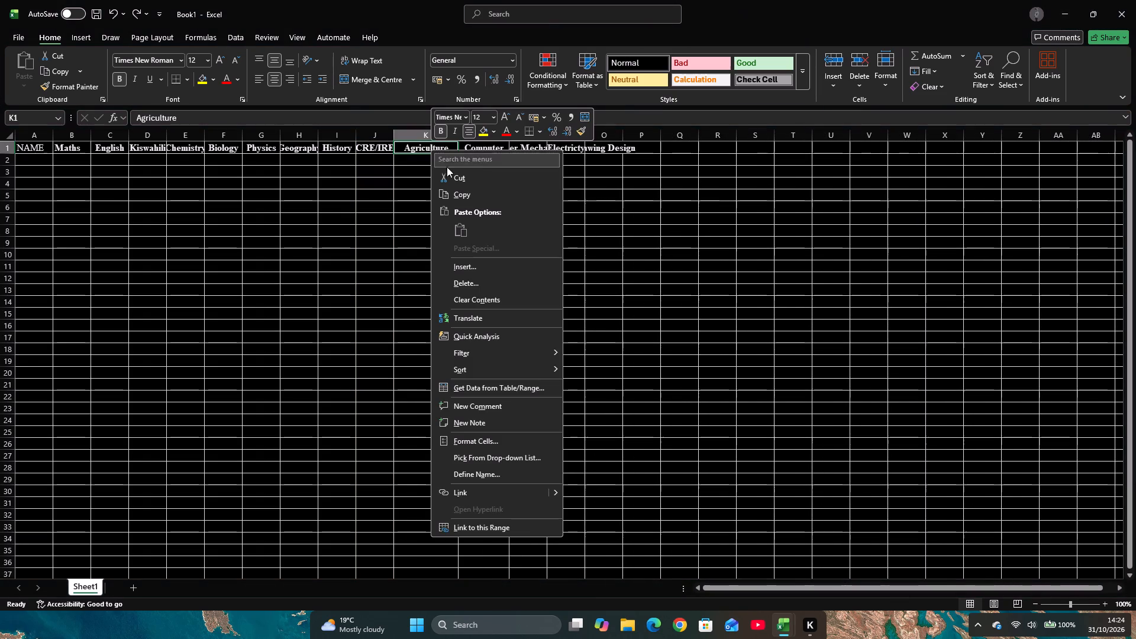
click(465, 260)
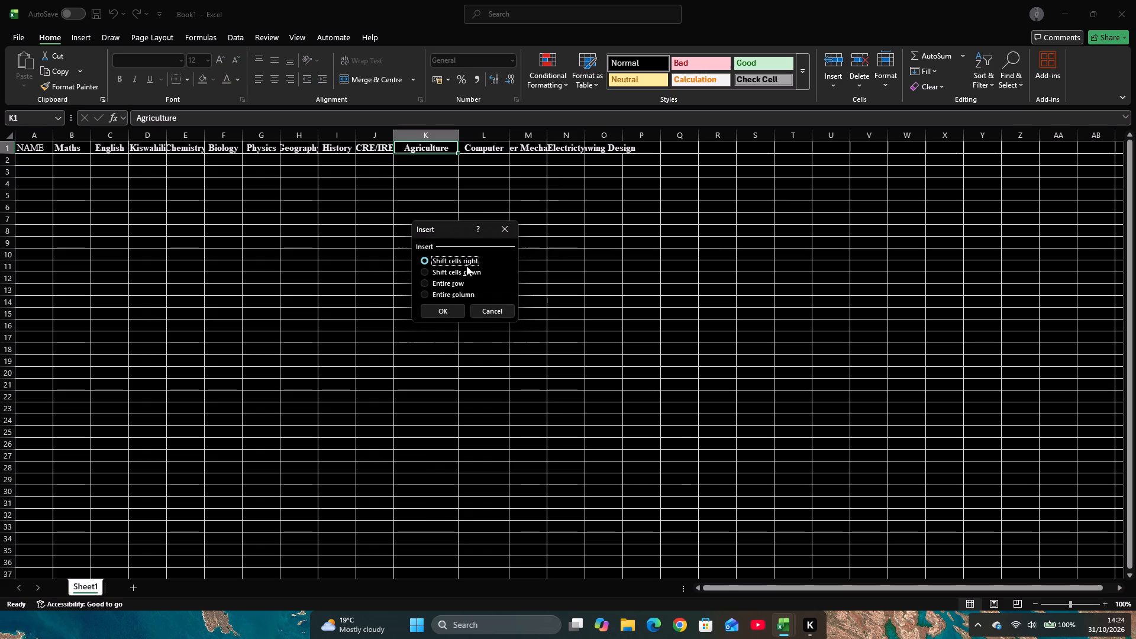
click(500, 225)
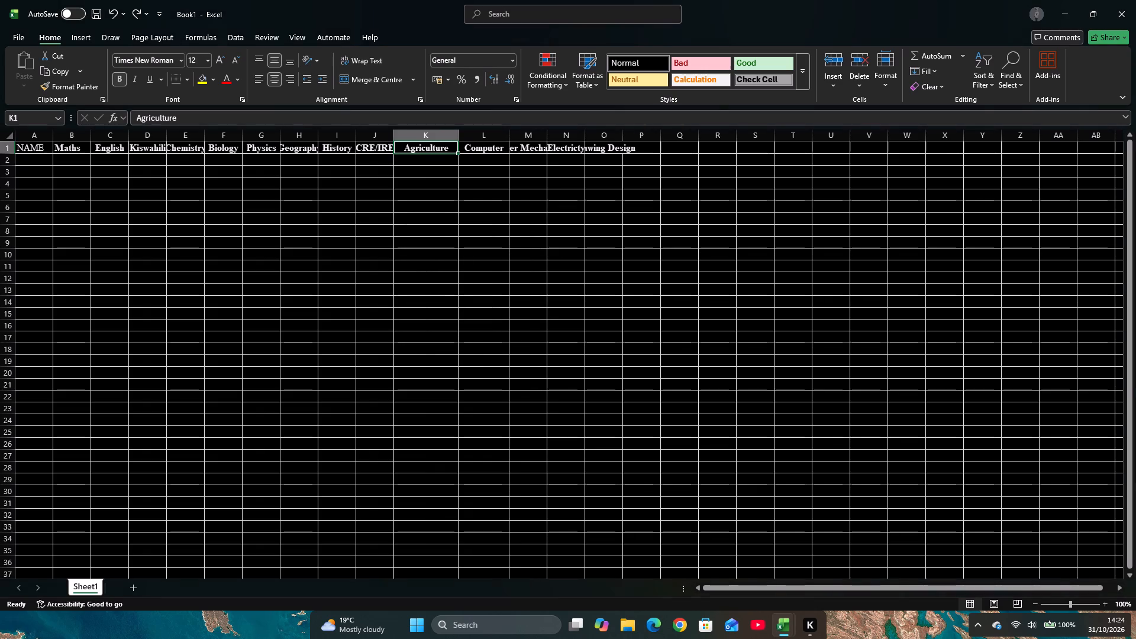
Insert a cell before the Agriculture header, shifting cells right, and enter the header "Business Studies" in K1.
right_click(427, 154)
right_click(427, 148)
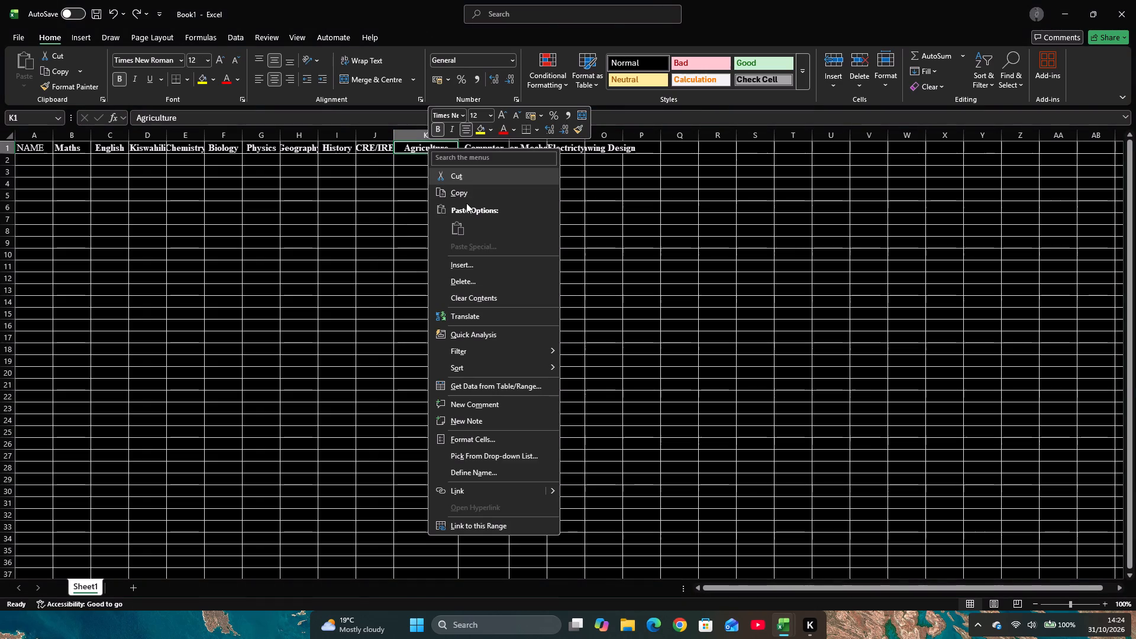
click(451, 266)
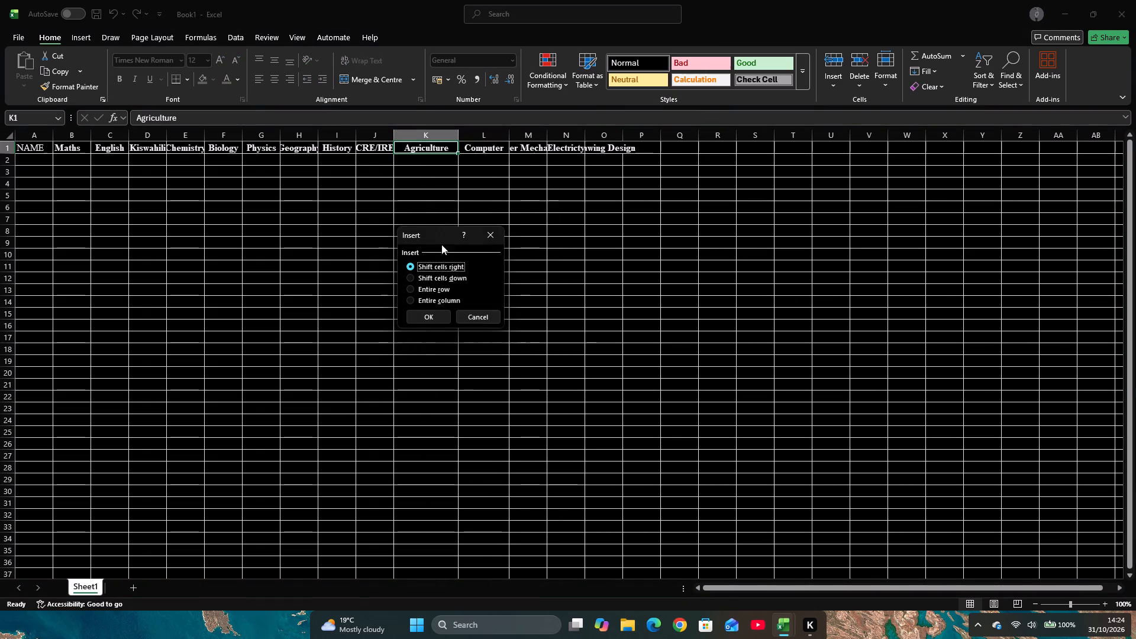
click(437, 314)
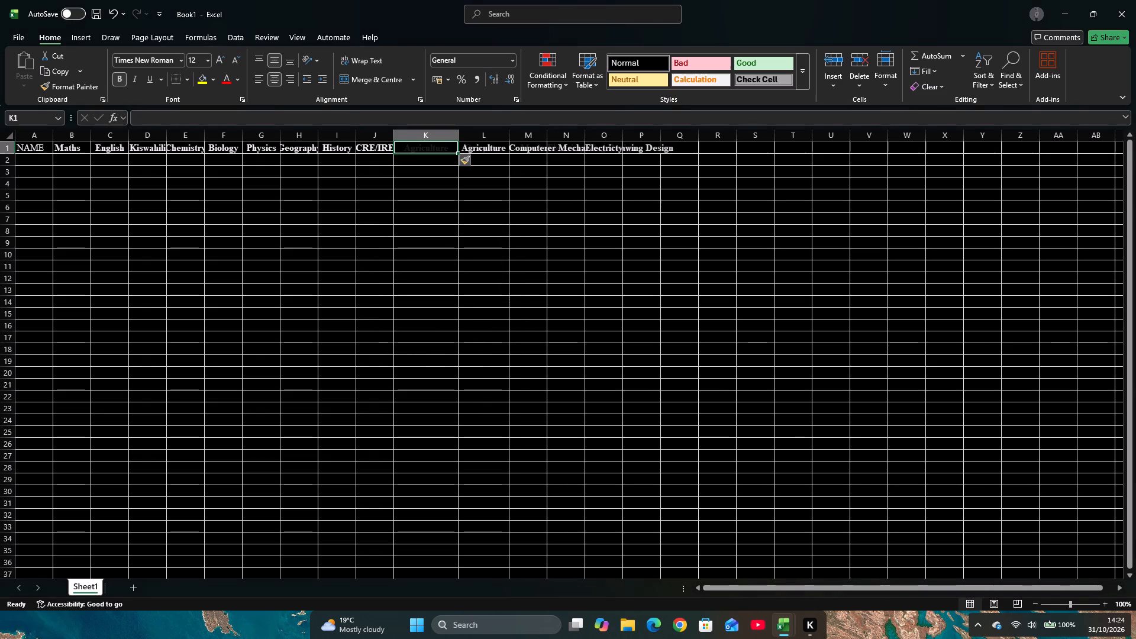
click(428, 149)
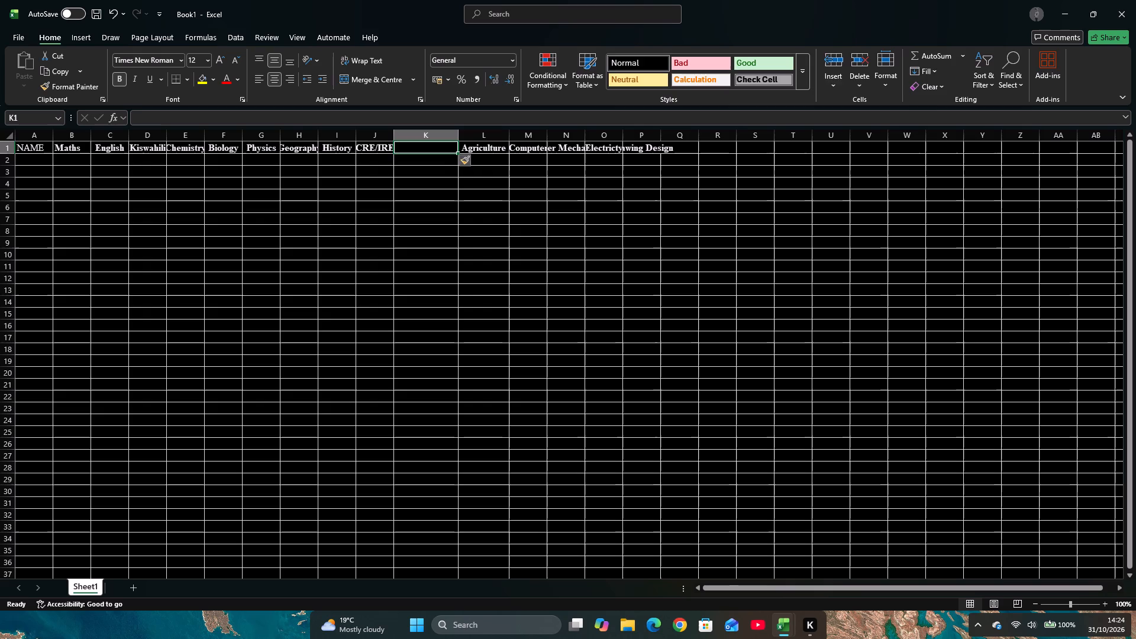
text(Business)
key(space)
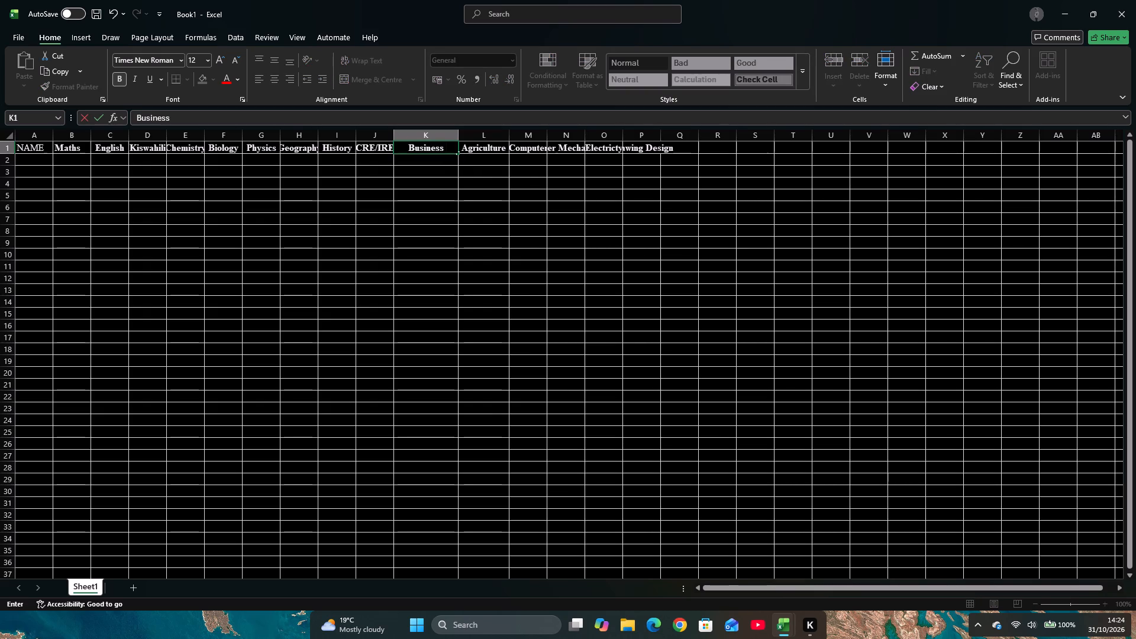
text(Studies)
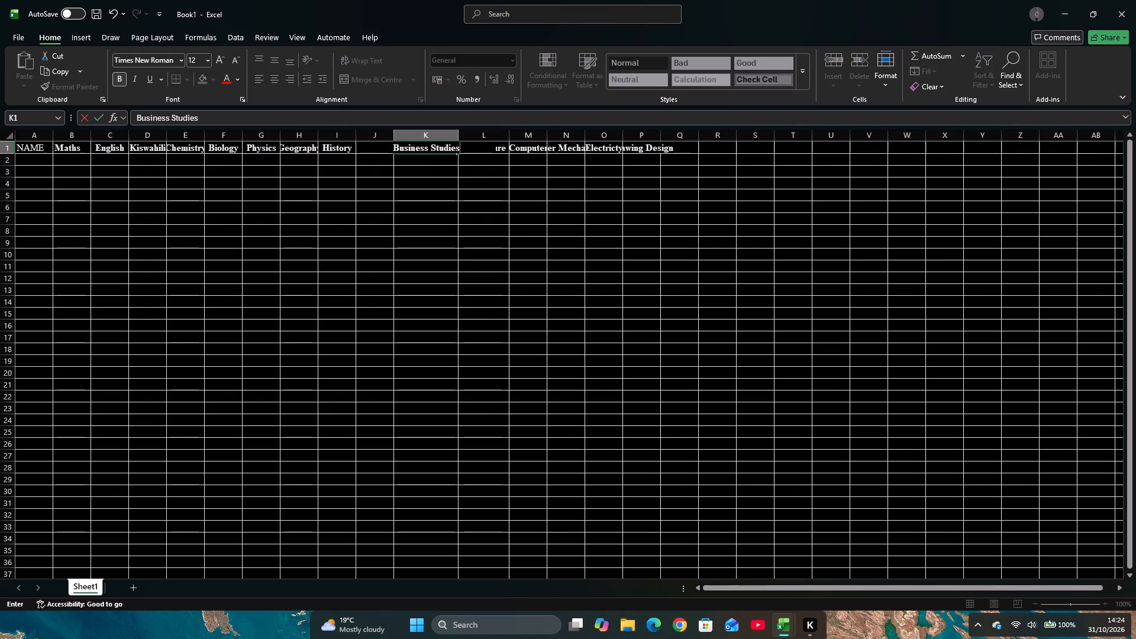
click(489, 156)
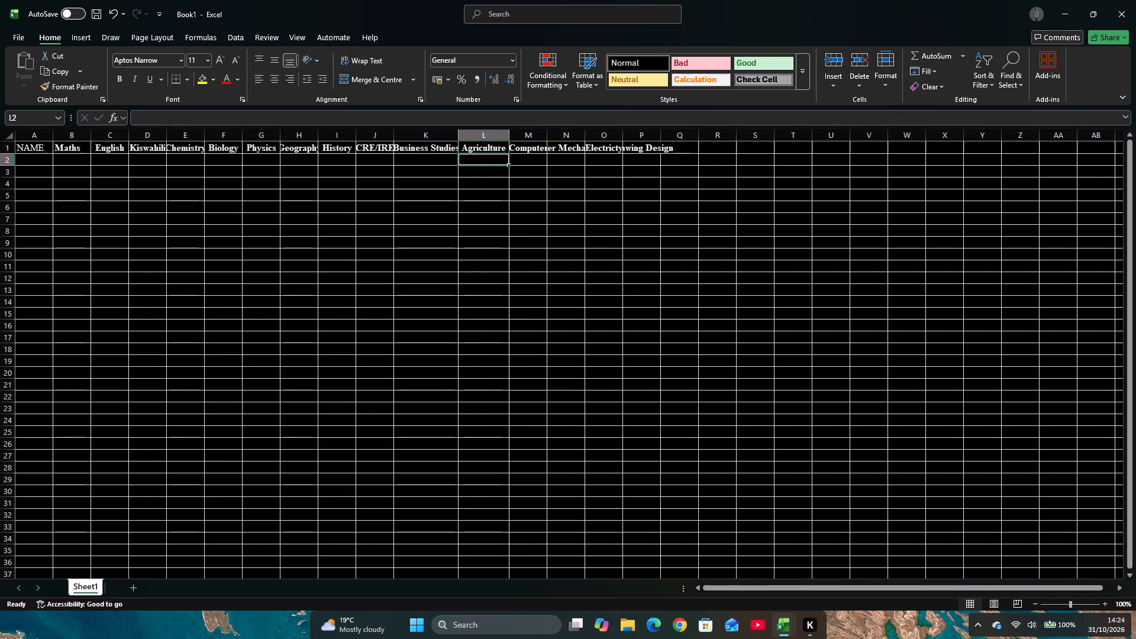
Widen the Business Studies column slightly to fit its header text.
drag(458, 132, 459, 141)
right_click(434, 144)
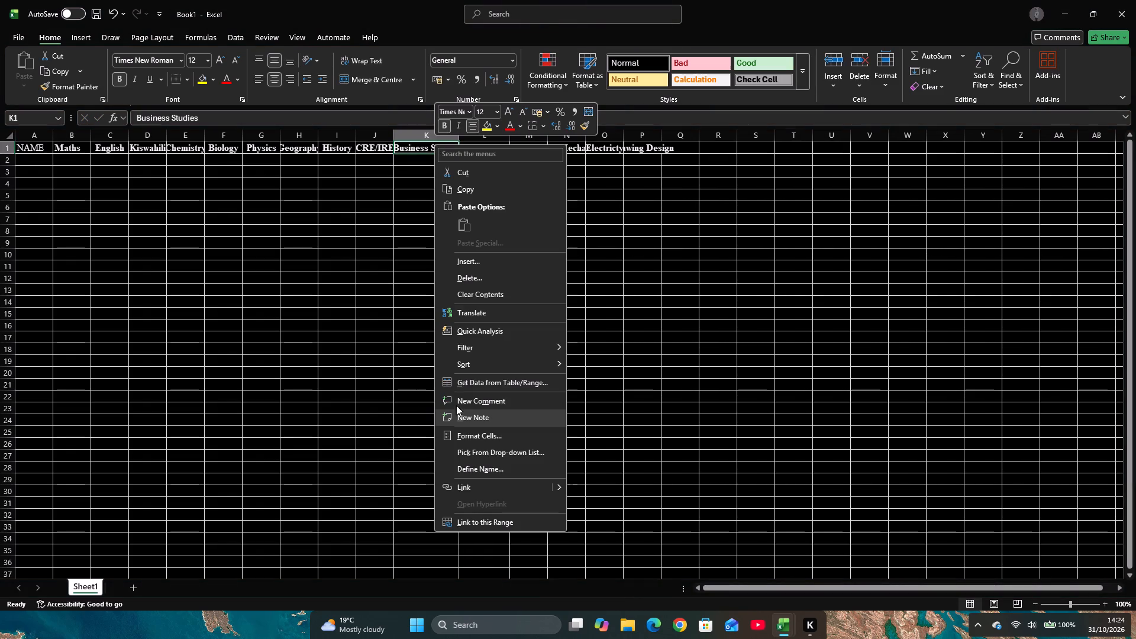
click(410, 322)
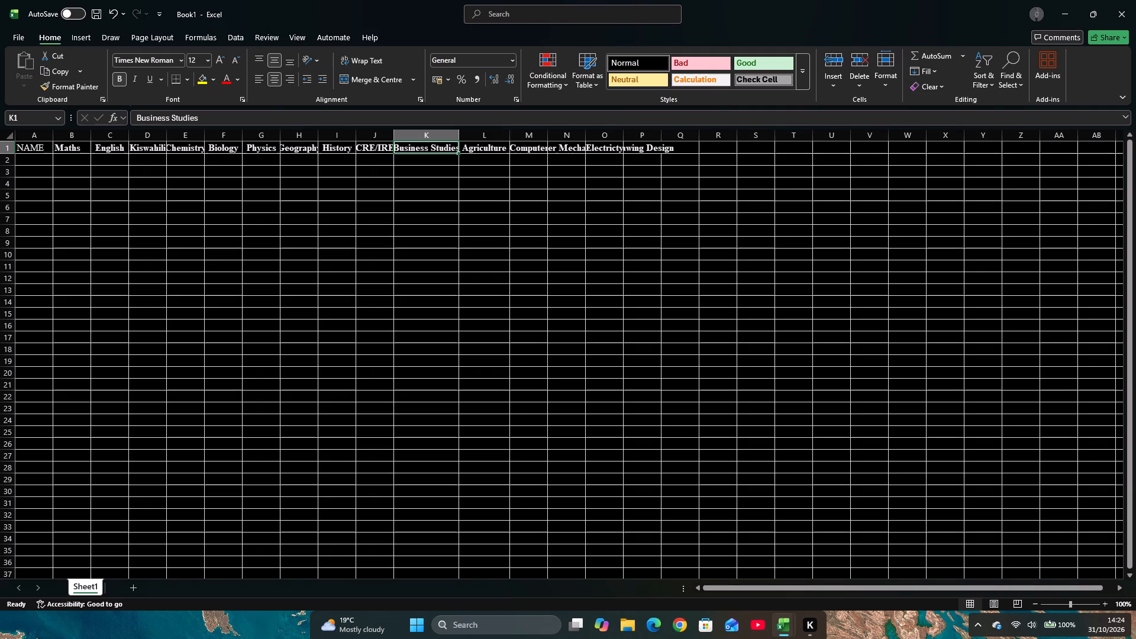
Insert a cell before the Agriculture header, shifting cells right, and enter the header "French" in L1.
click(473, 149)
right_click(473, 149)
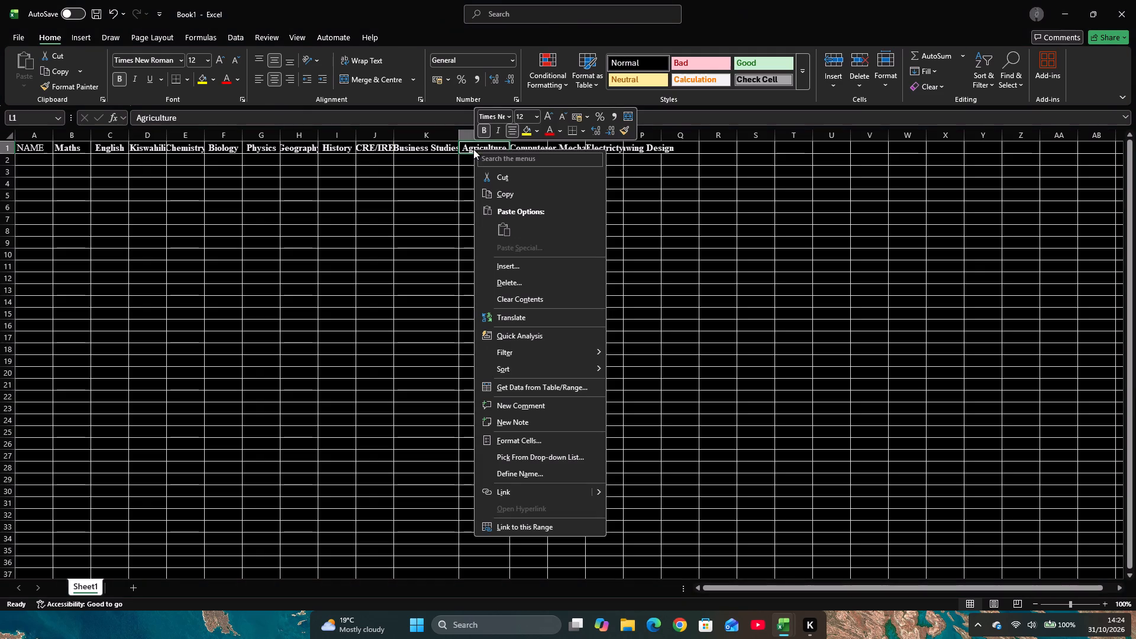
click(521, 271)
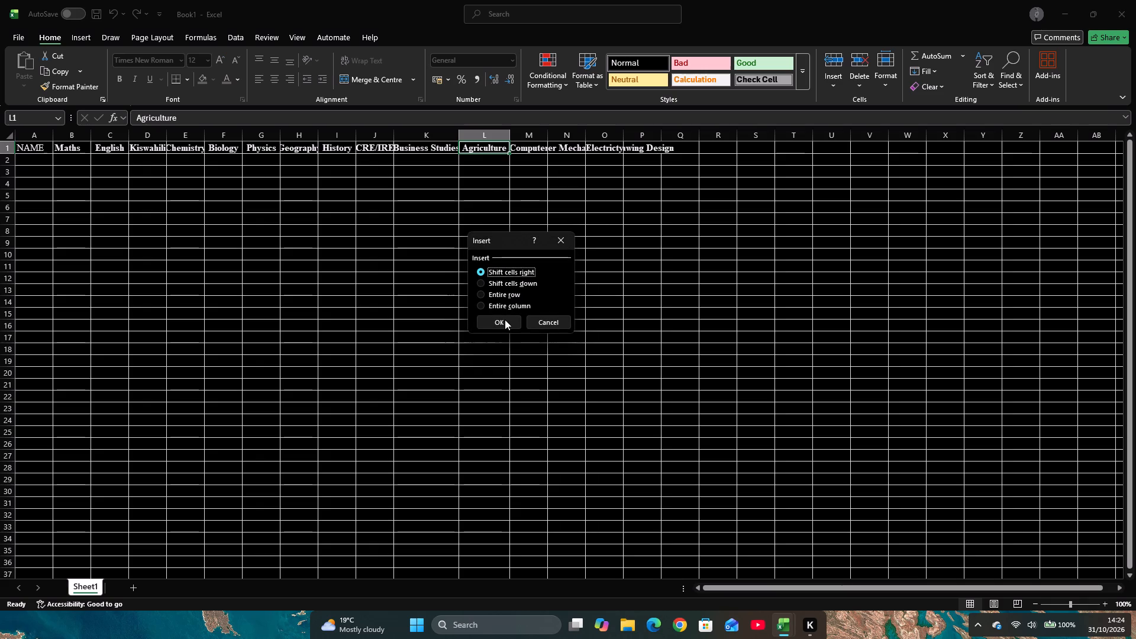
click(502, 321)
click(488, 147)
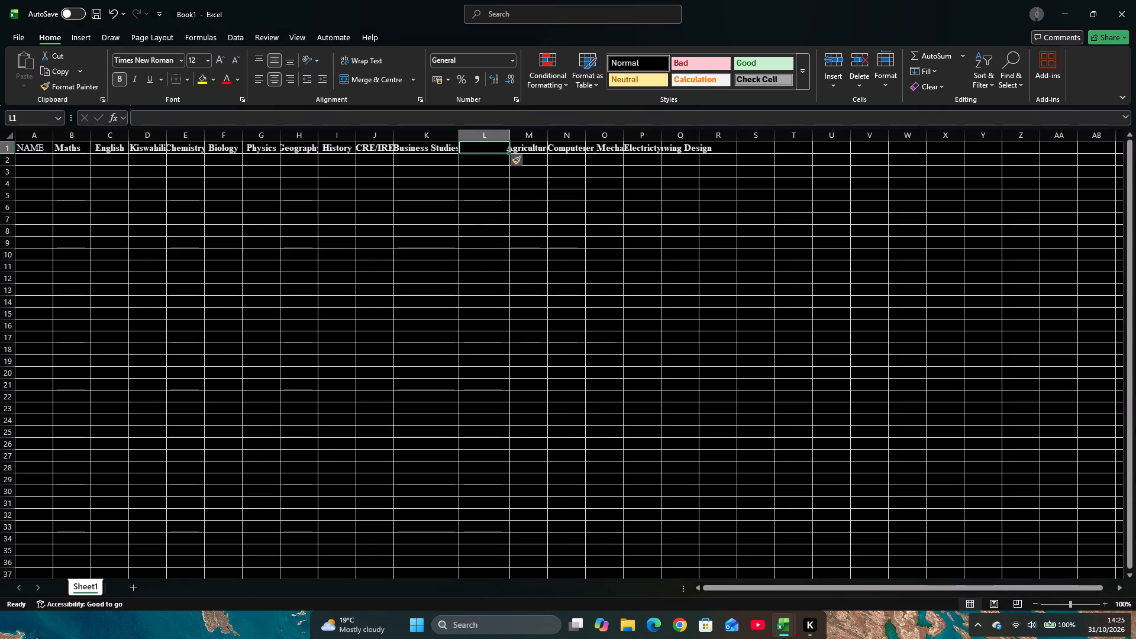
text(Fren)
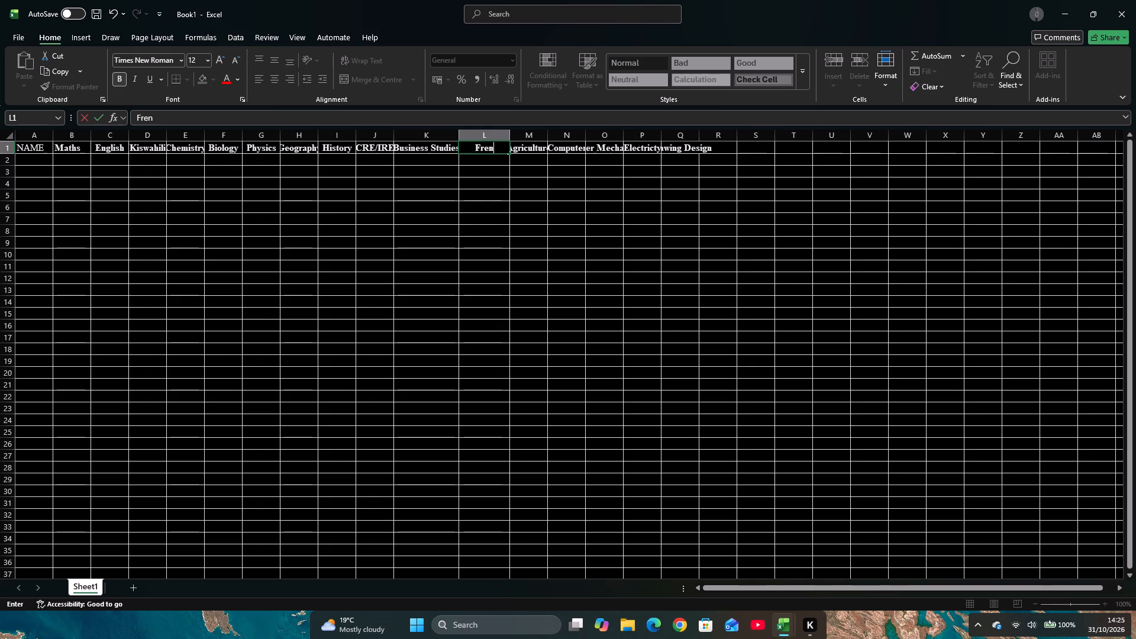
text(ch)
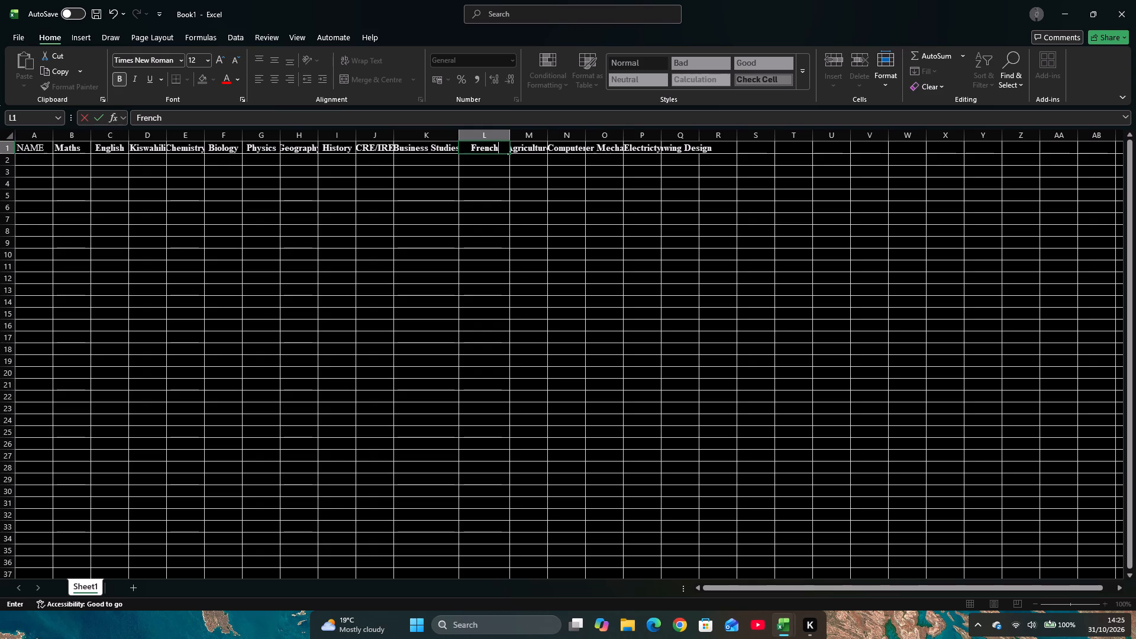
click(511, 145)
Insert a cell before the Agriculture header, shifting cells right, and enter the header "German" in M1.
click(514, 147)
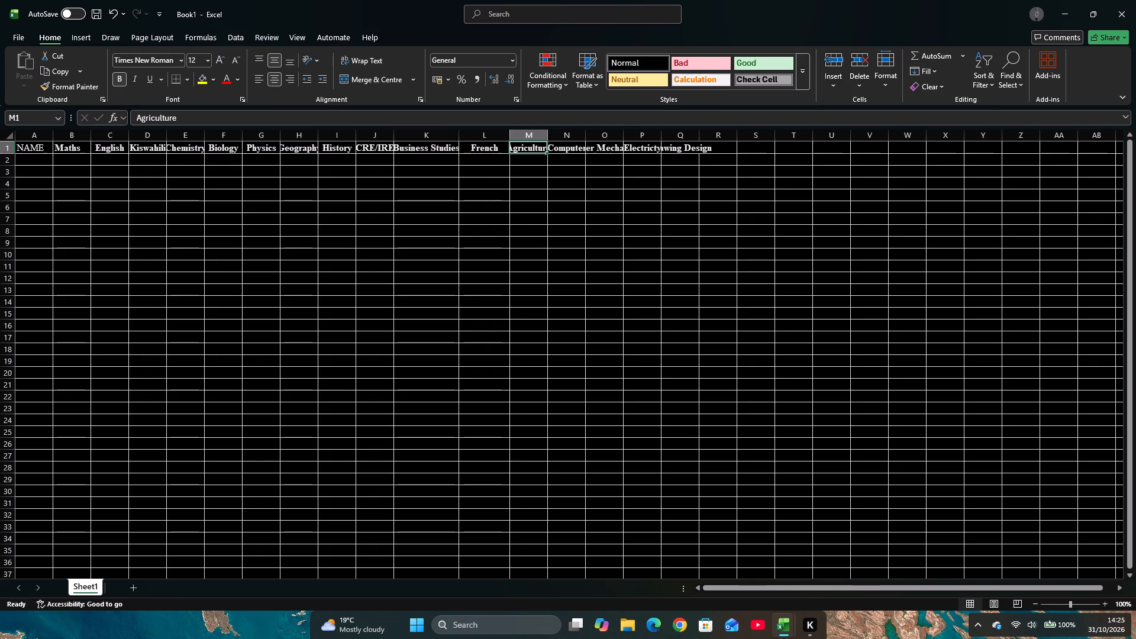
right_click(516, 149)
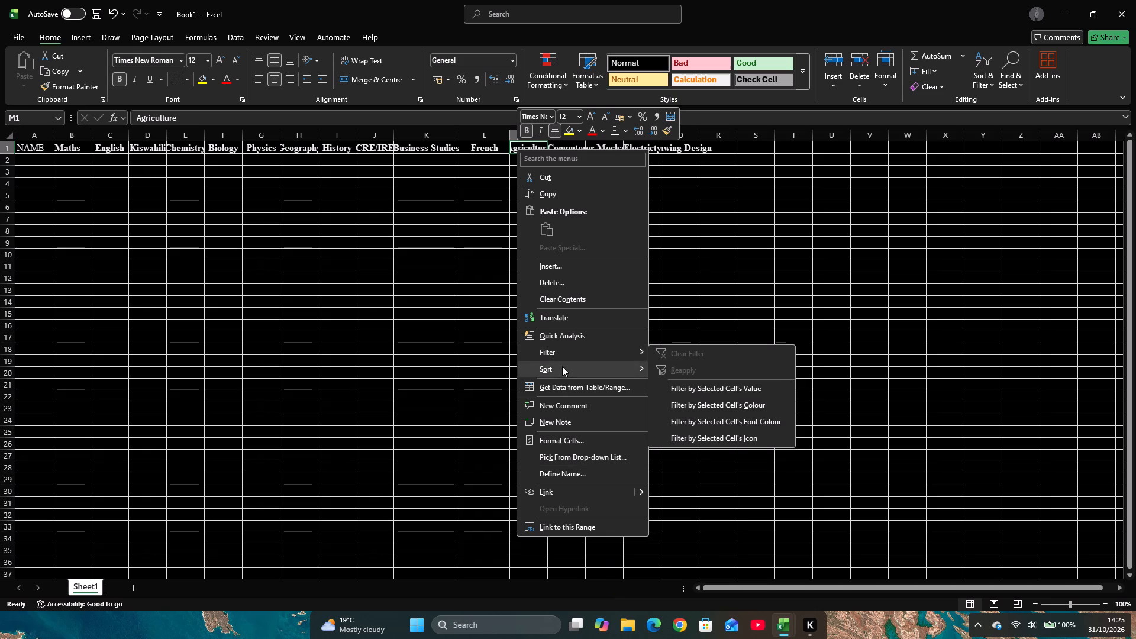
click(561, 261)
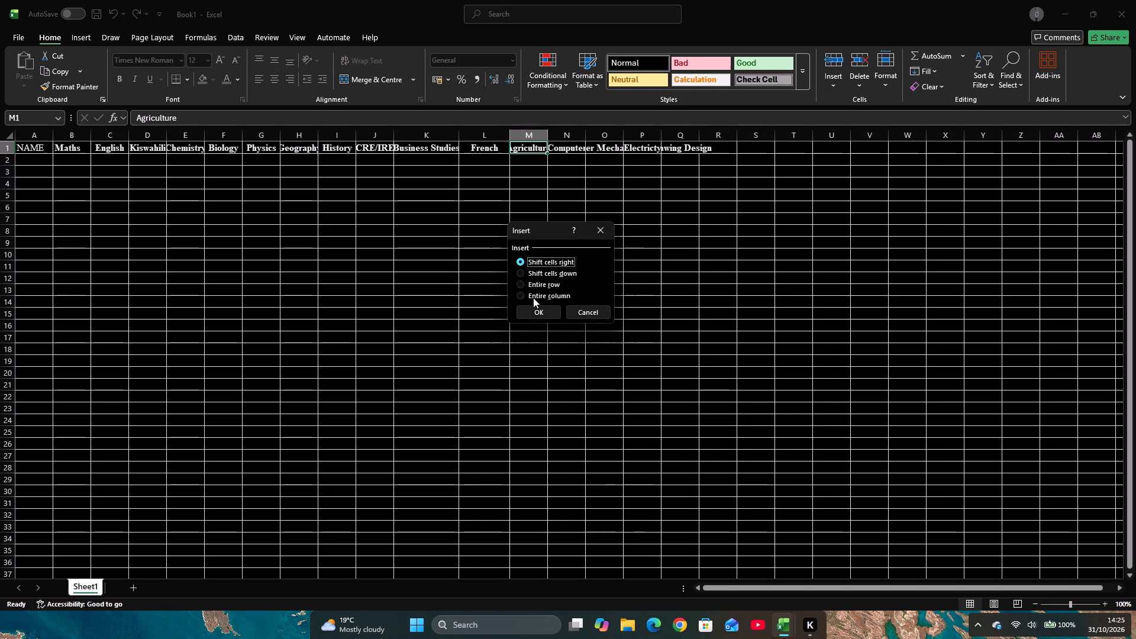
click(532, 307)
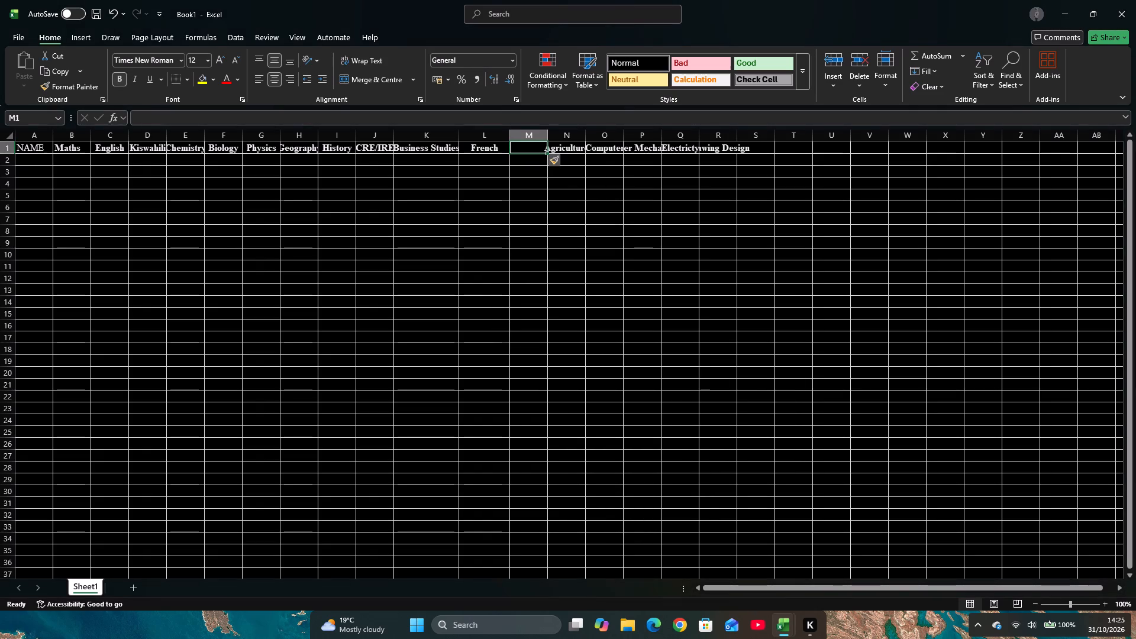
text(German)
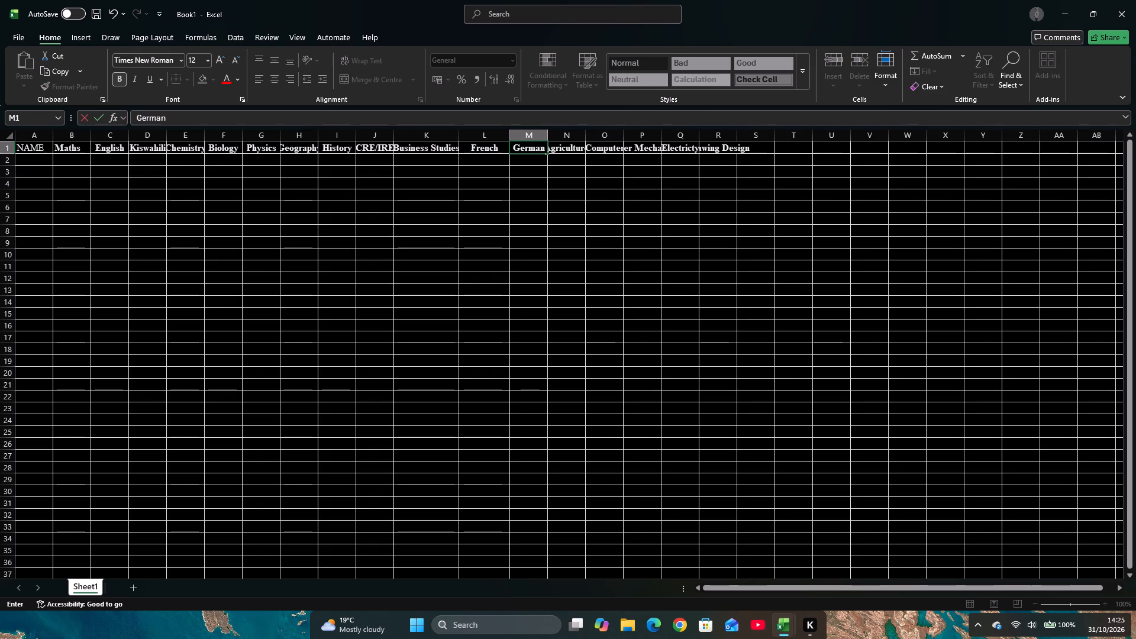
click(554, 144)
Insert a cell before the Agriculture header, shifting cells right, and enter the header "Music" in N1.
right_click(556, 148)
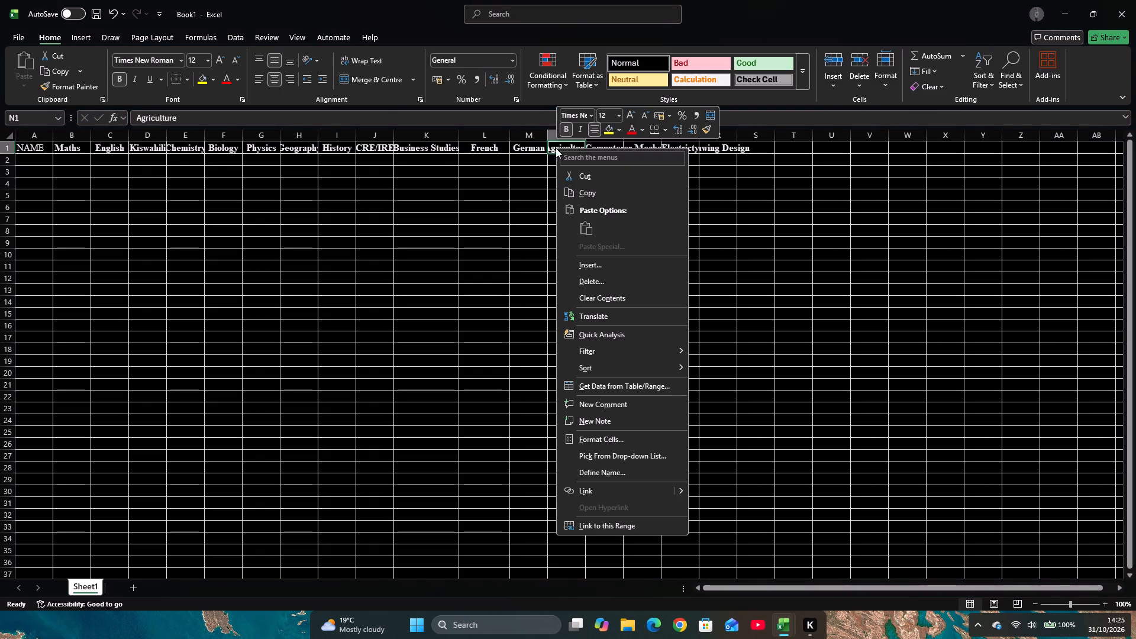
click(602, 262)
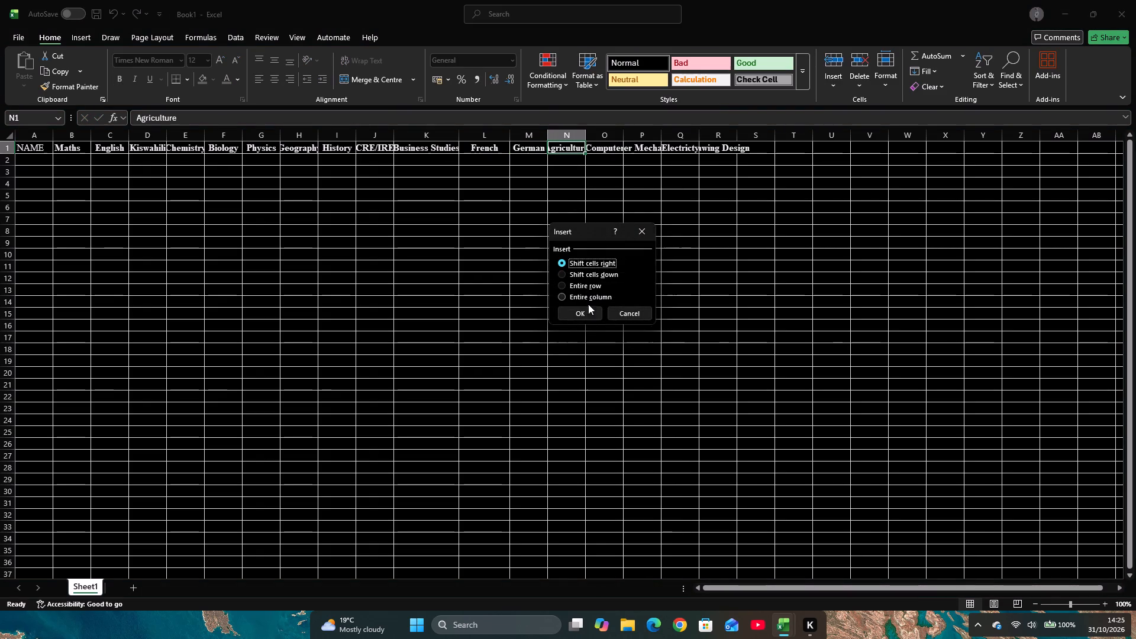
click(582, 321)
click(580, 316)
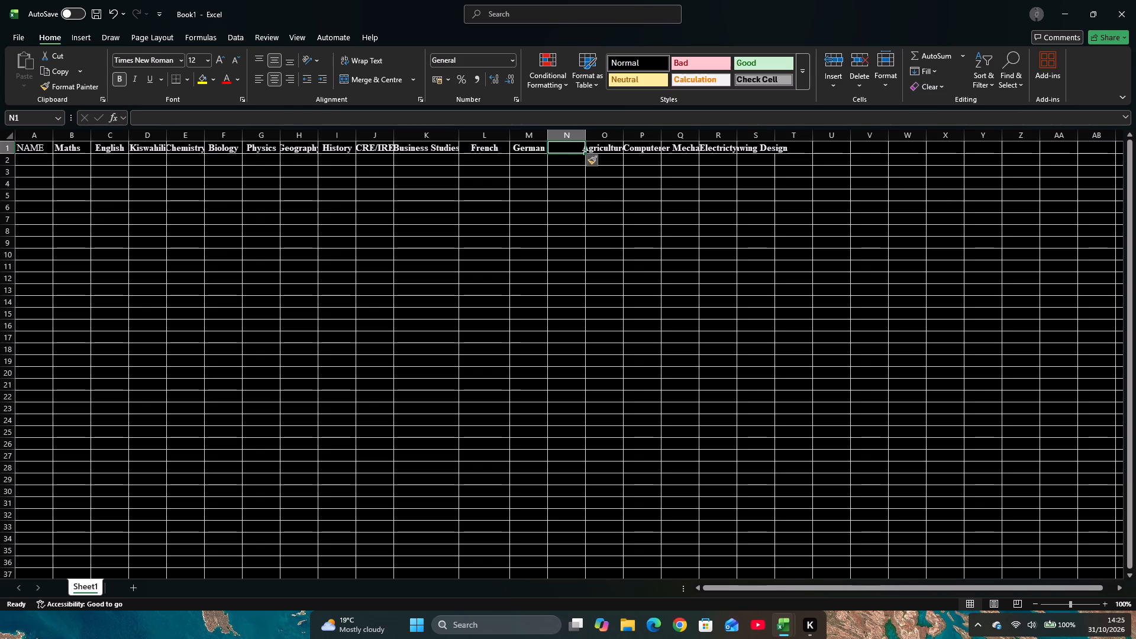
key(shift+m)
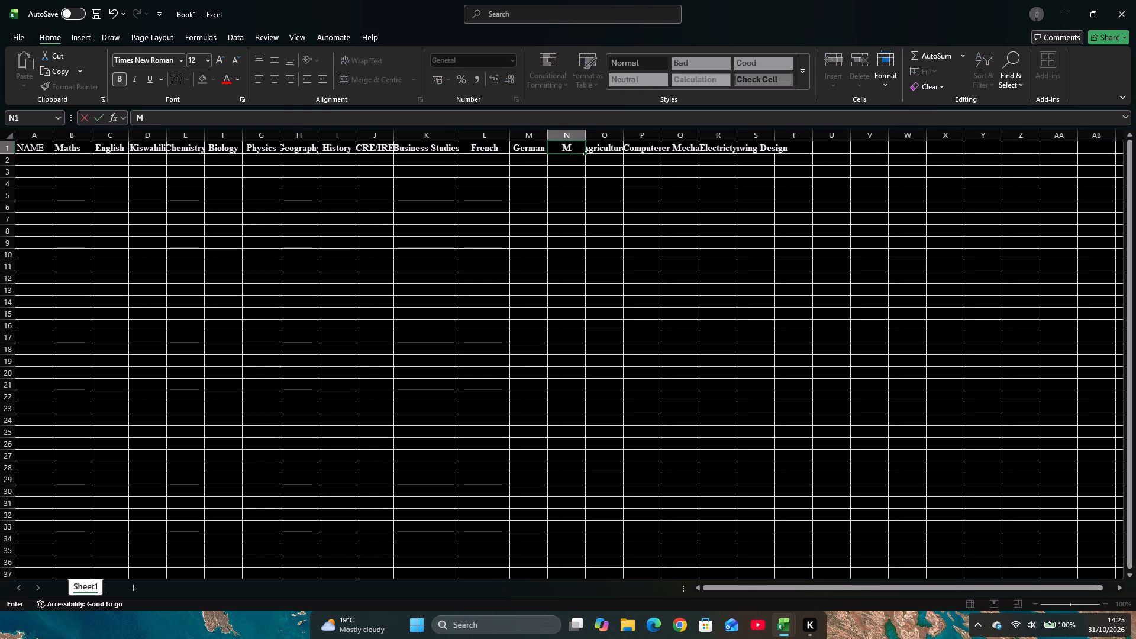
text(usi)
key(c)
click(594, 141)
click(599, 150)
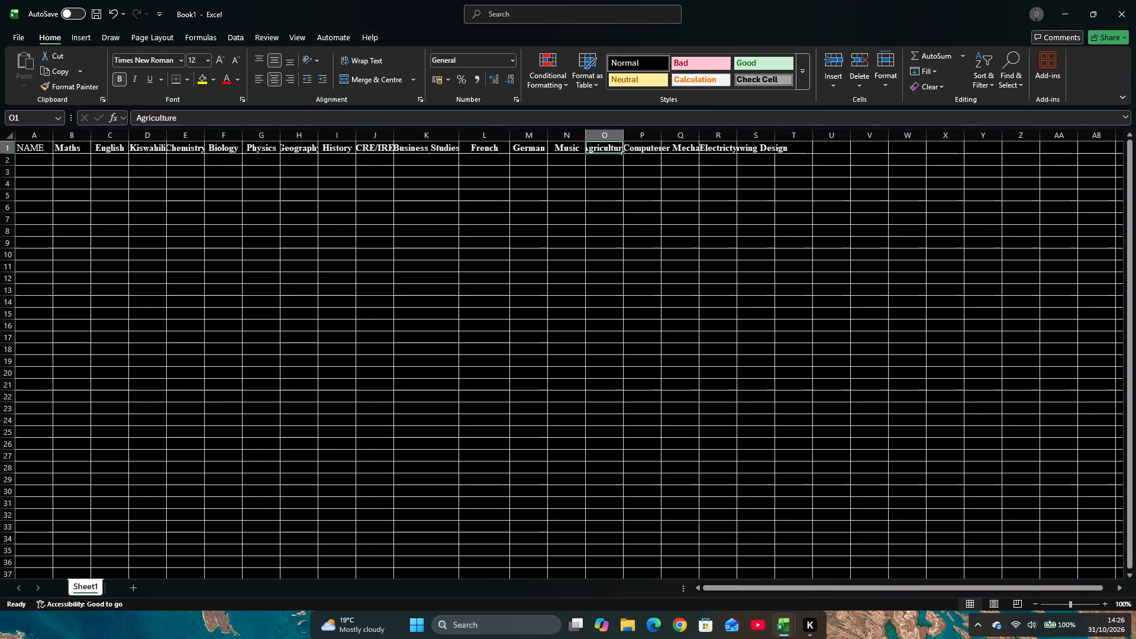
Narrow the French, German and Music columns to fit their header texts closely.
drag(512, 138, 500, 151)
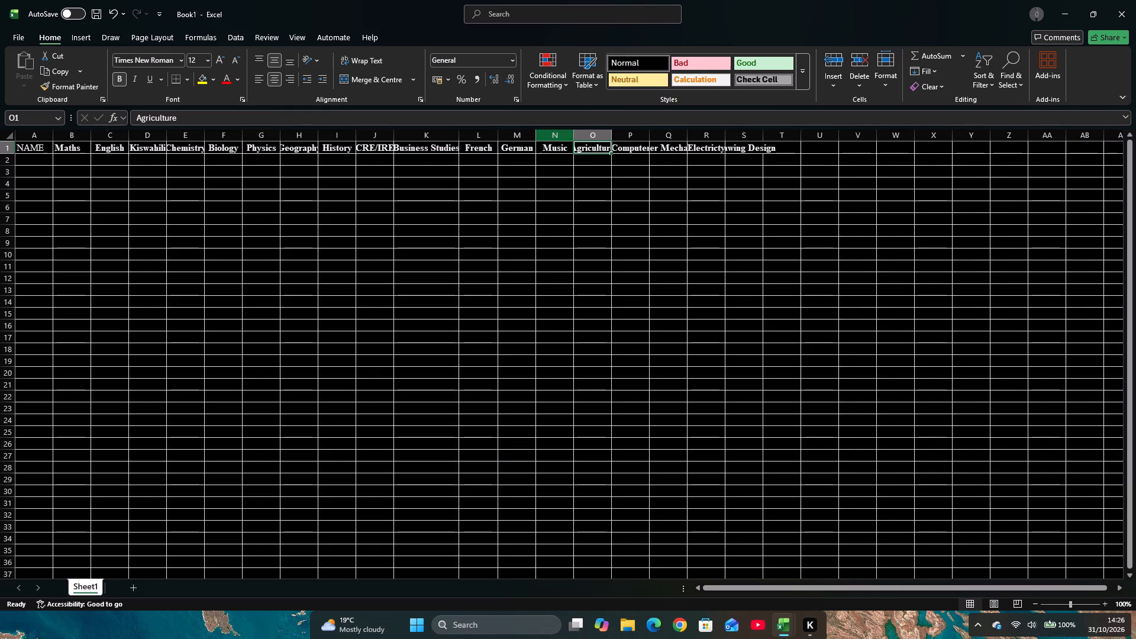
drag(537, 138, 535, 143)
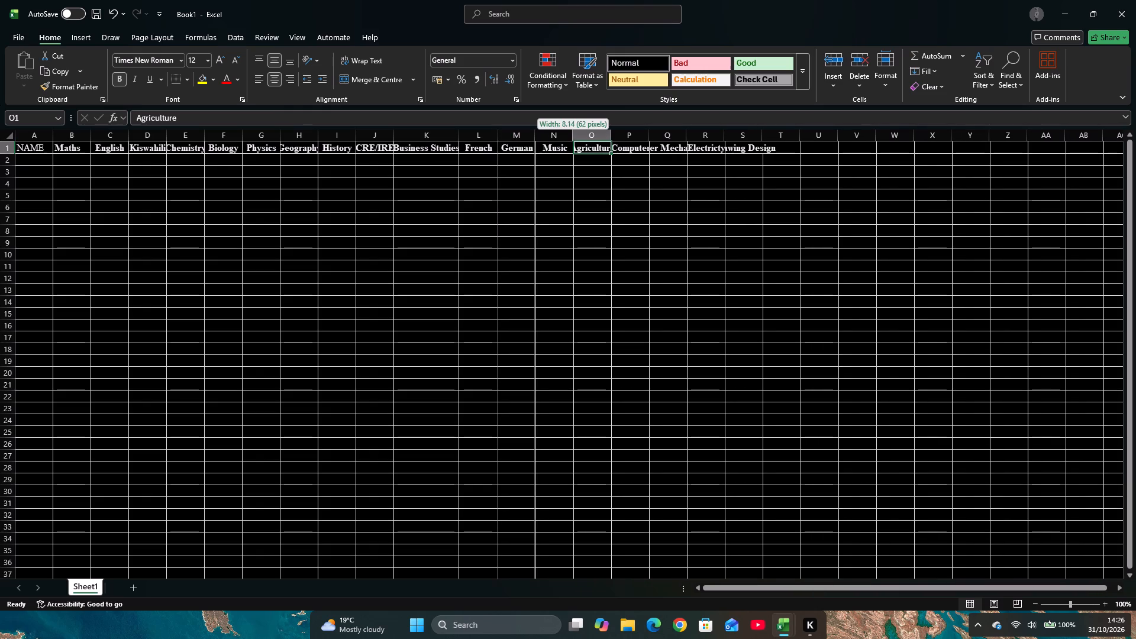
drag(535, 143, 534, 147)
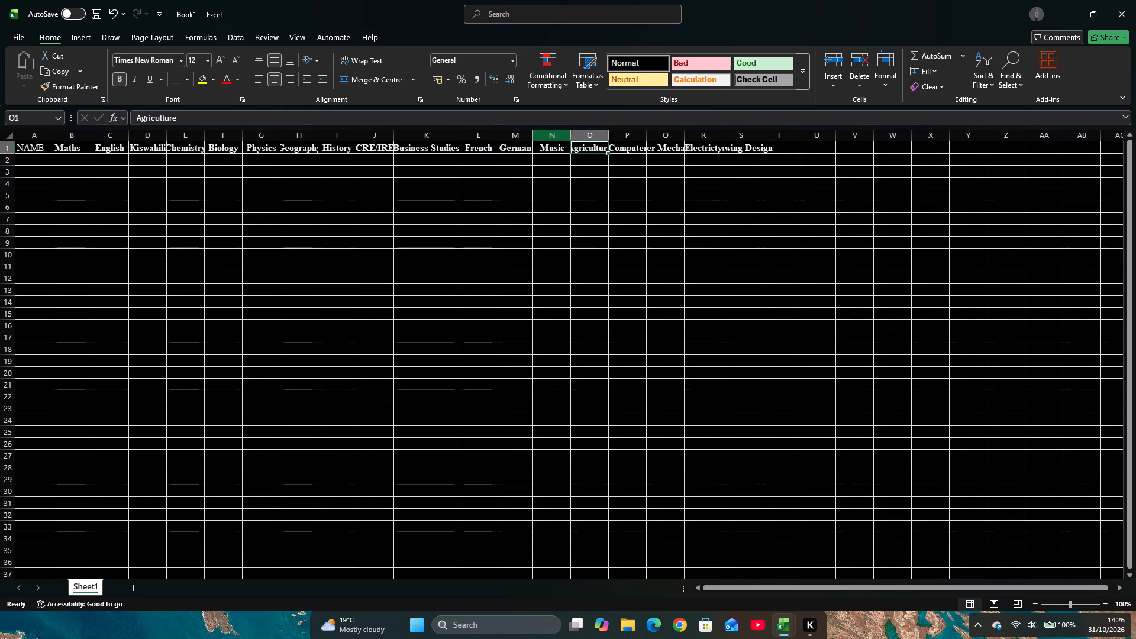
drag(571, 138, 566, 144)
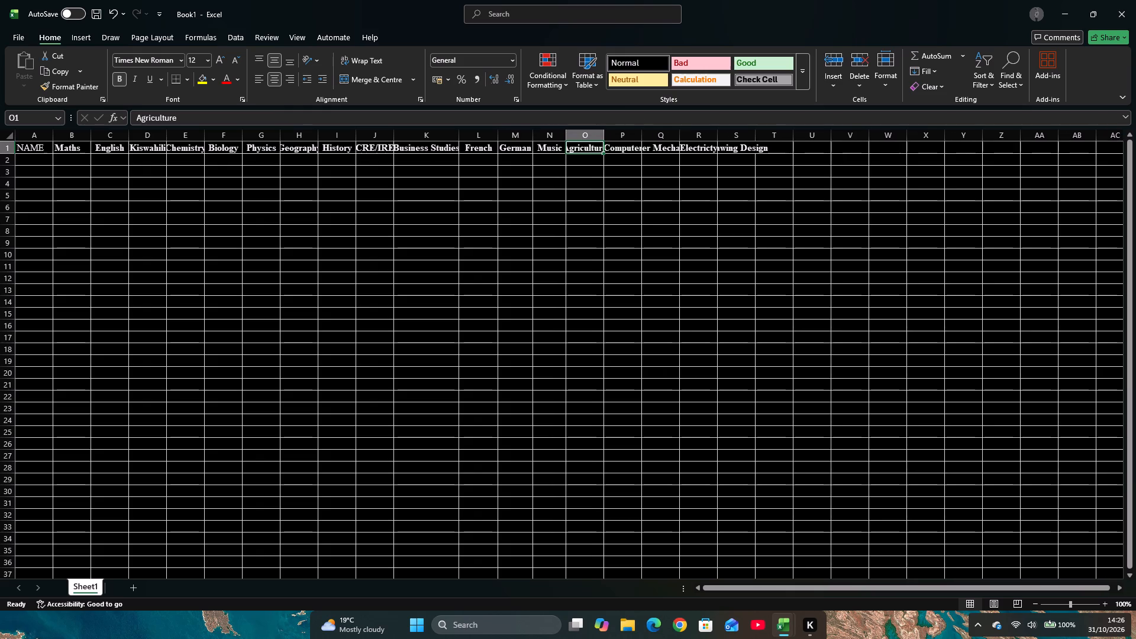
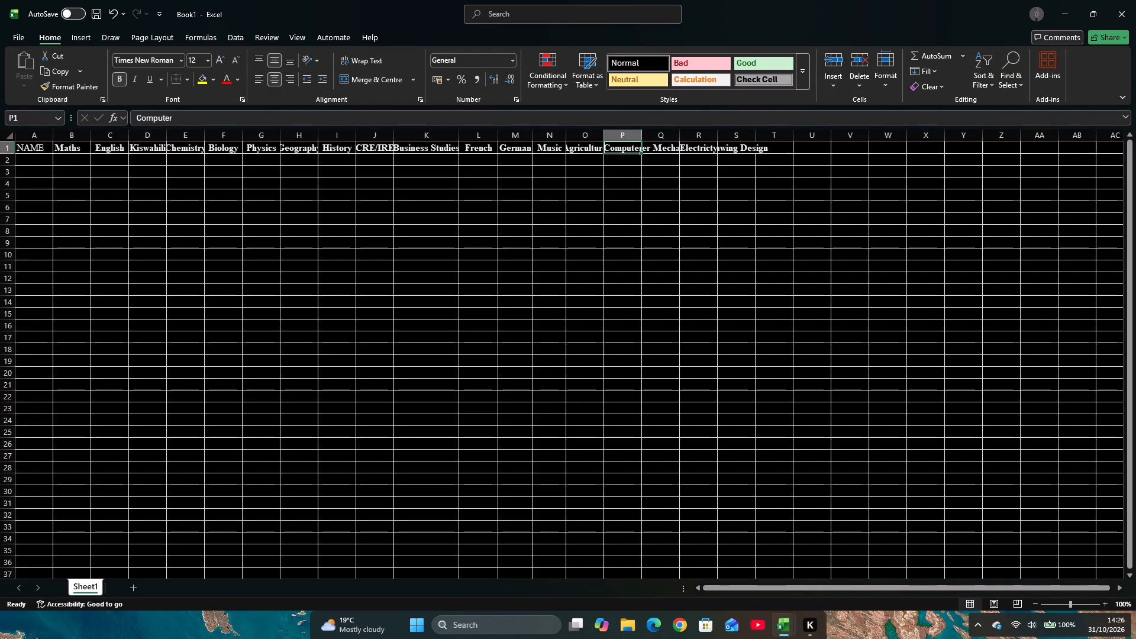
Widen the Agriculture, Computer, Power Mechanics, Electricty and Drawing Design columns so each header text fits in full.
click(651, 150)
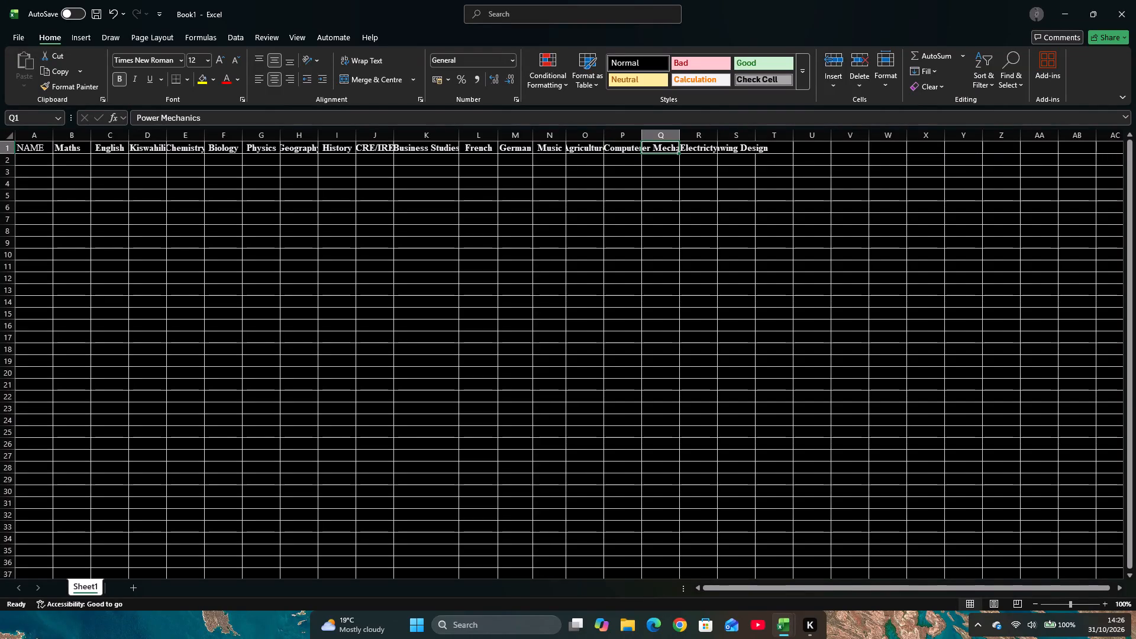
click(629, 149)
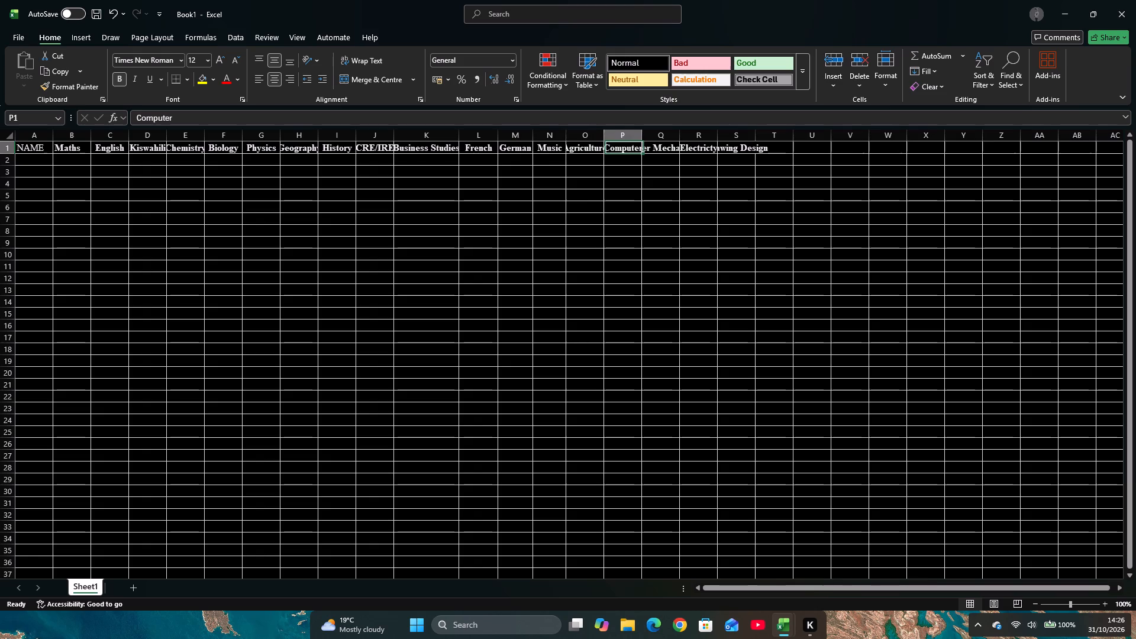
drag(604, 135, 612, 136)
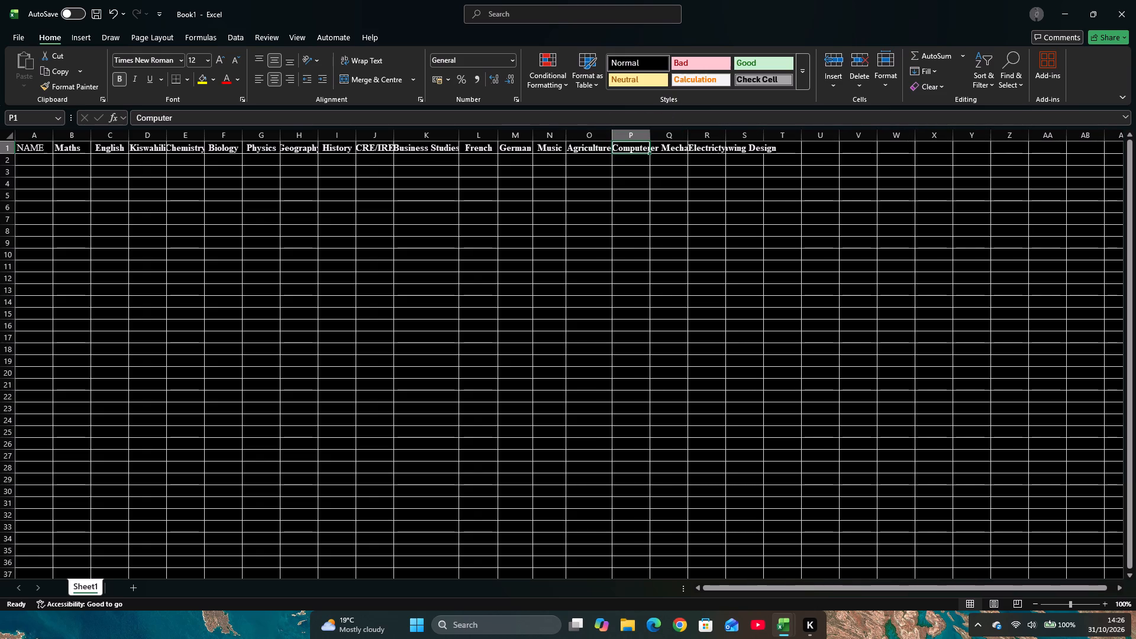
drag(653, 138, 661, 140)
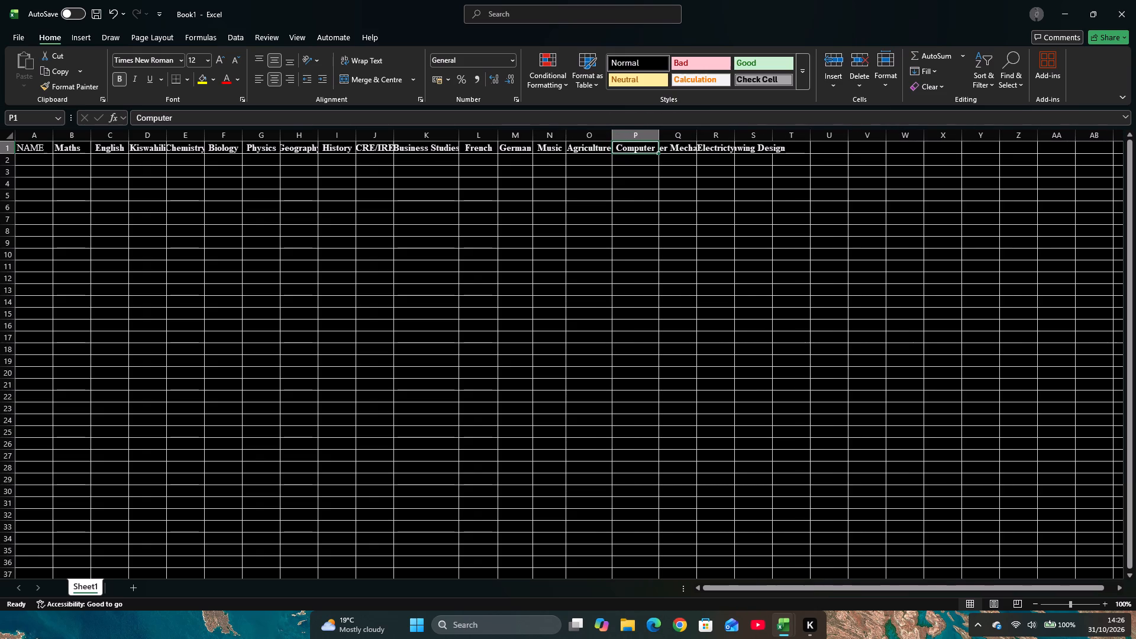
drag(696, 135, 711, 144)
drag(711, 135, 719, 138)
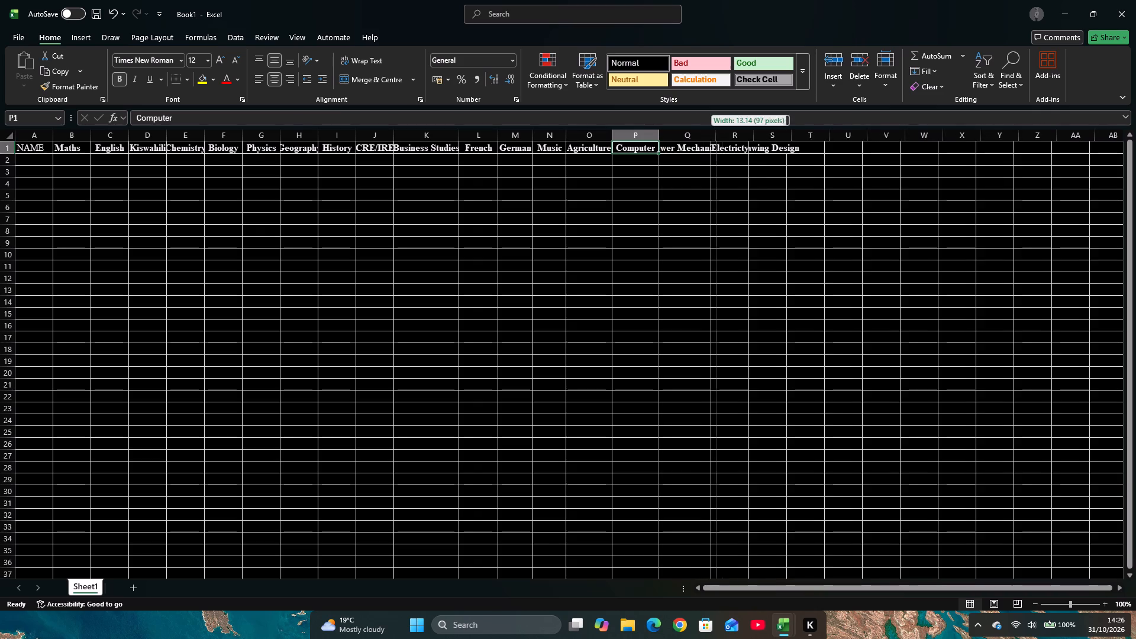
drag(719, 138, 725, 141)
drag(724, 134, 731, 135)
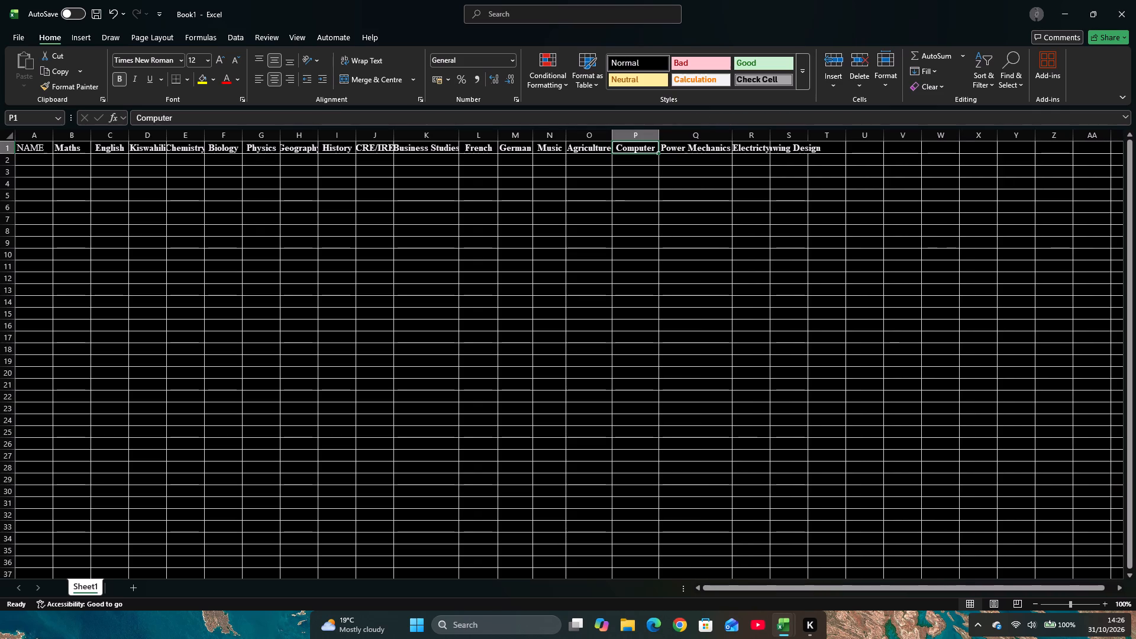
click(772, 134)
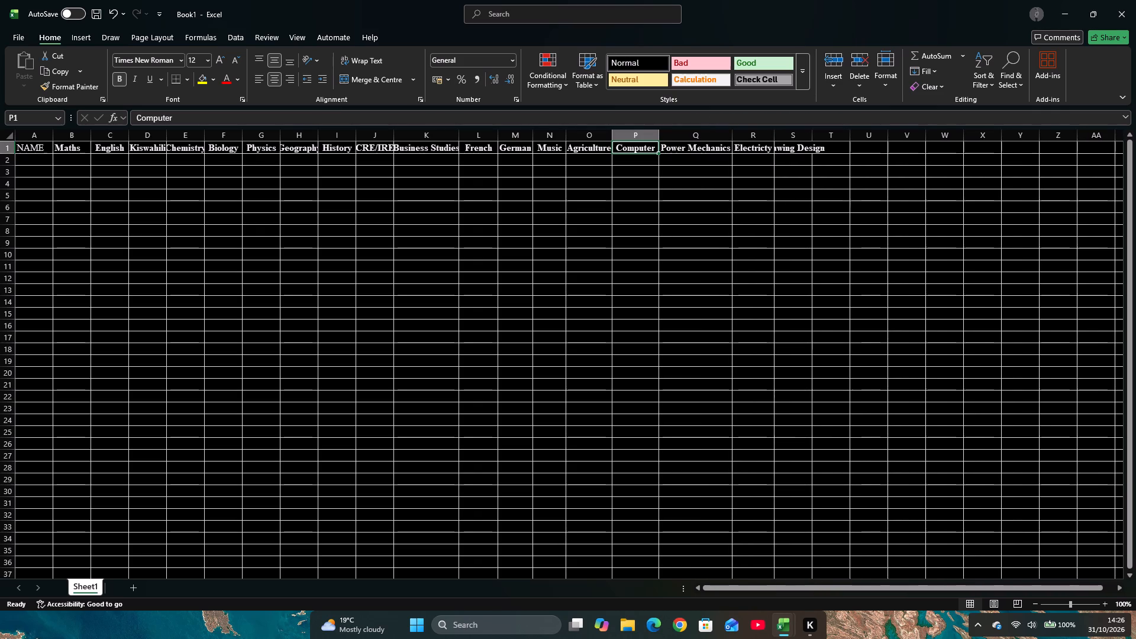
drag(814, 137, 816, 141)
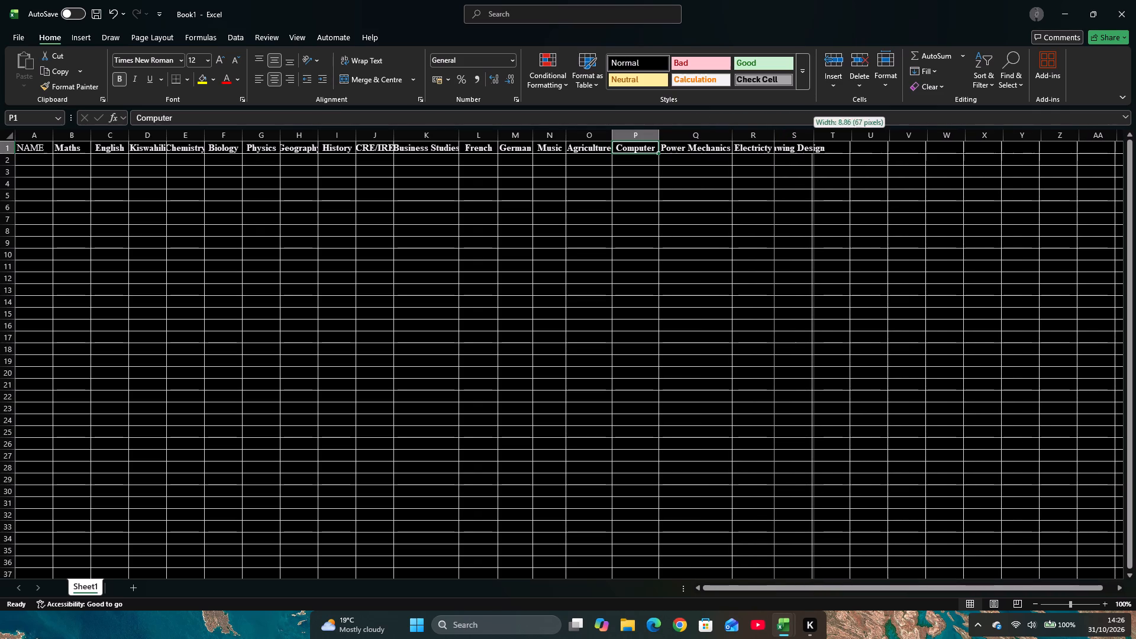
drag(816, 141, 827, 150)
drag(824, 132, 837, 138)
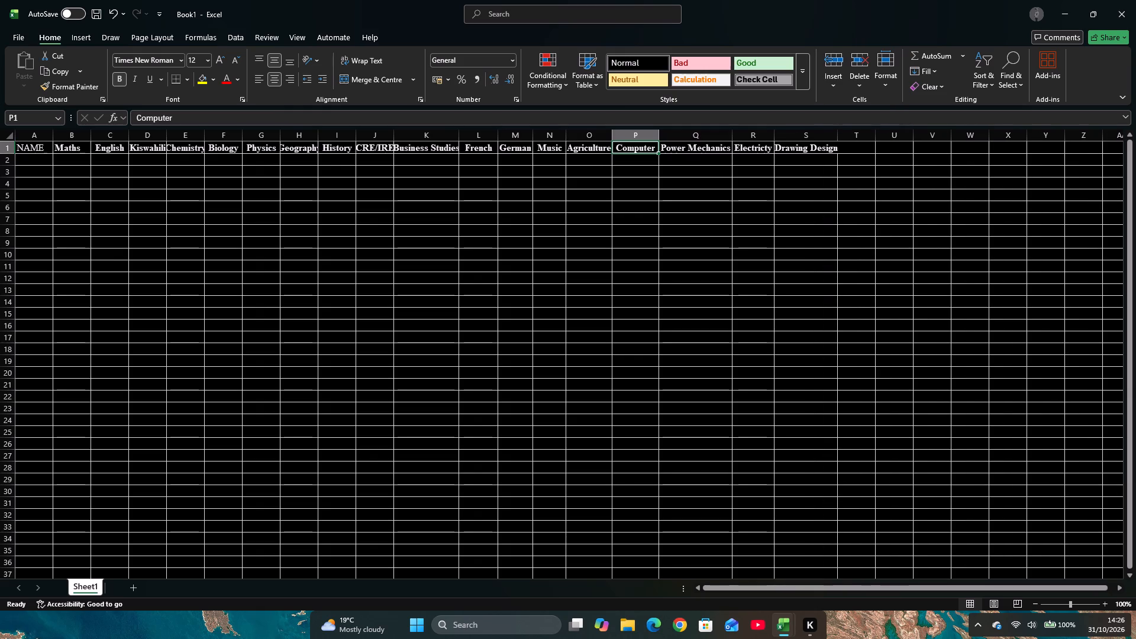
drag(840, 137, 845, 138)
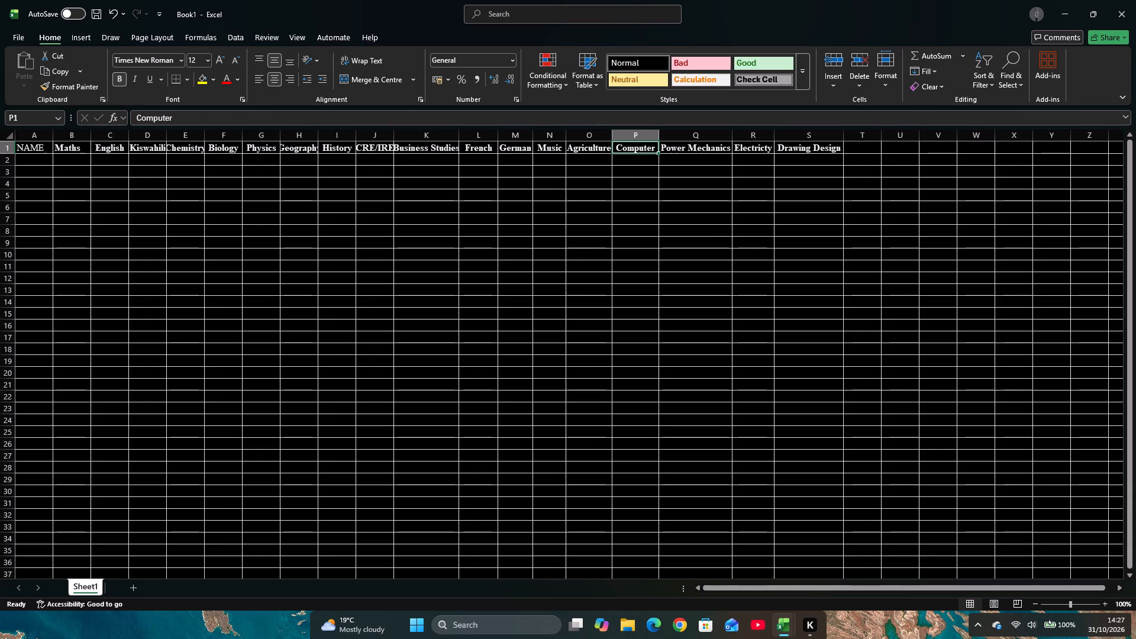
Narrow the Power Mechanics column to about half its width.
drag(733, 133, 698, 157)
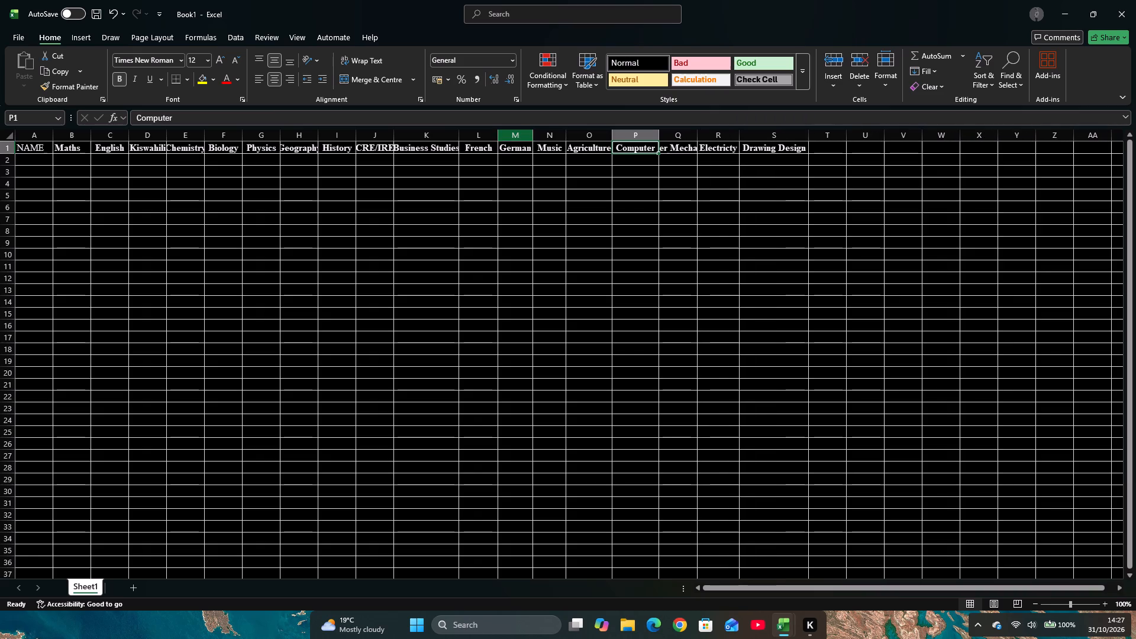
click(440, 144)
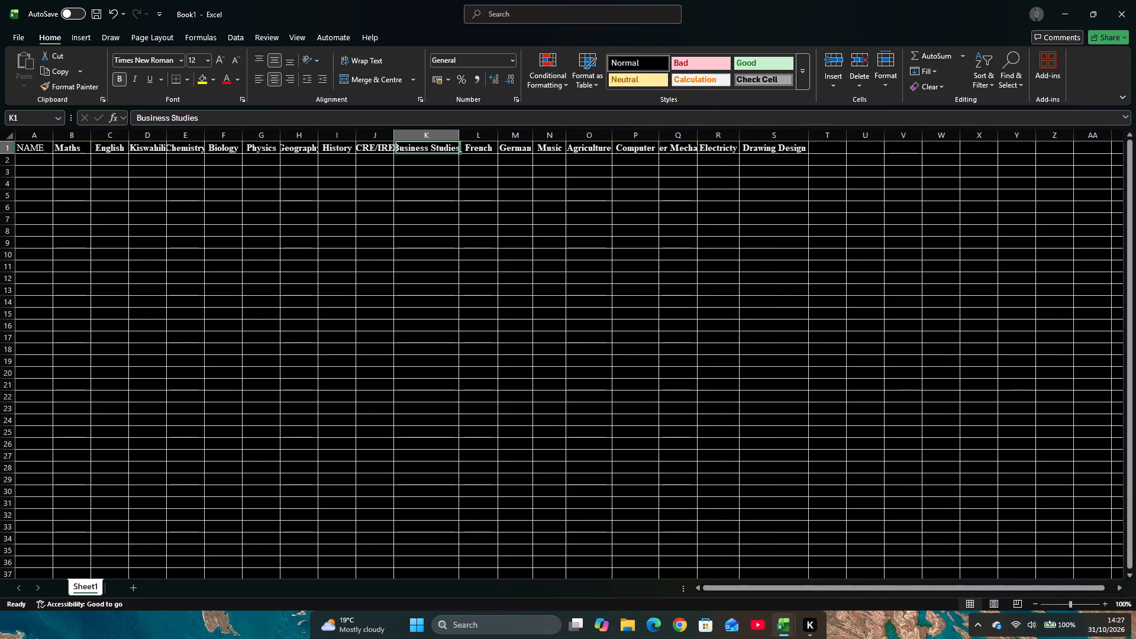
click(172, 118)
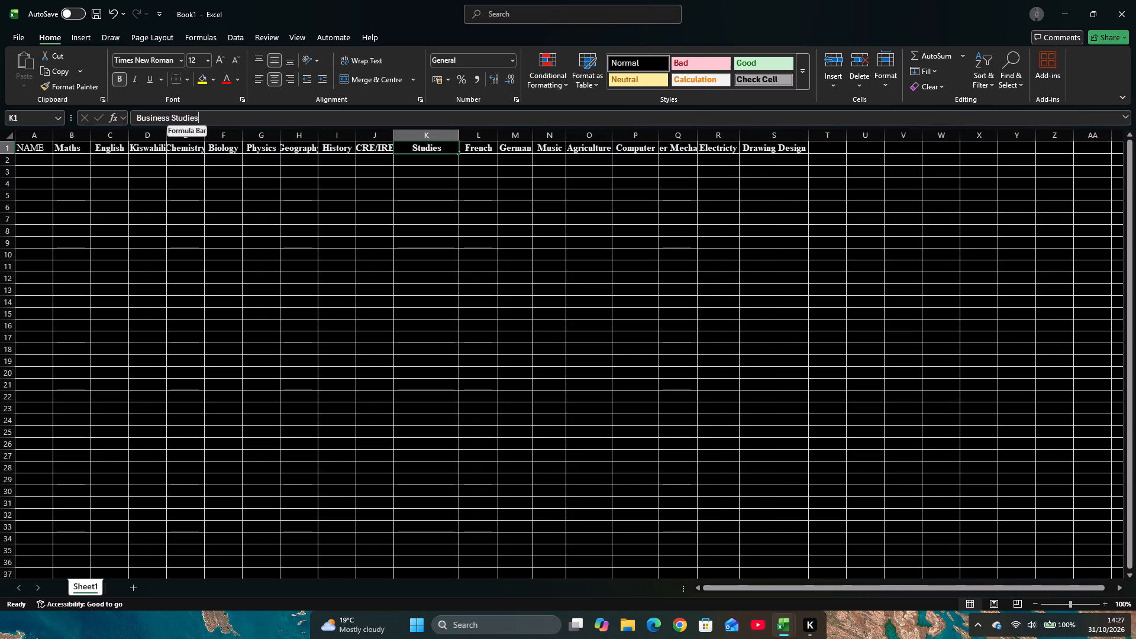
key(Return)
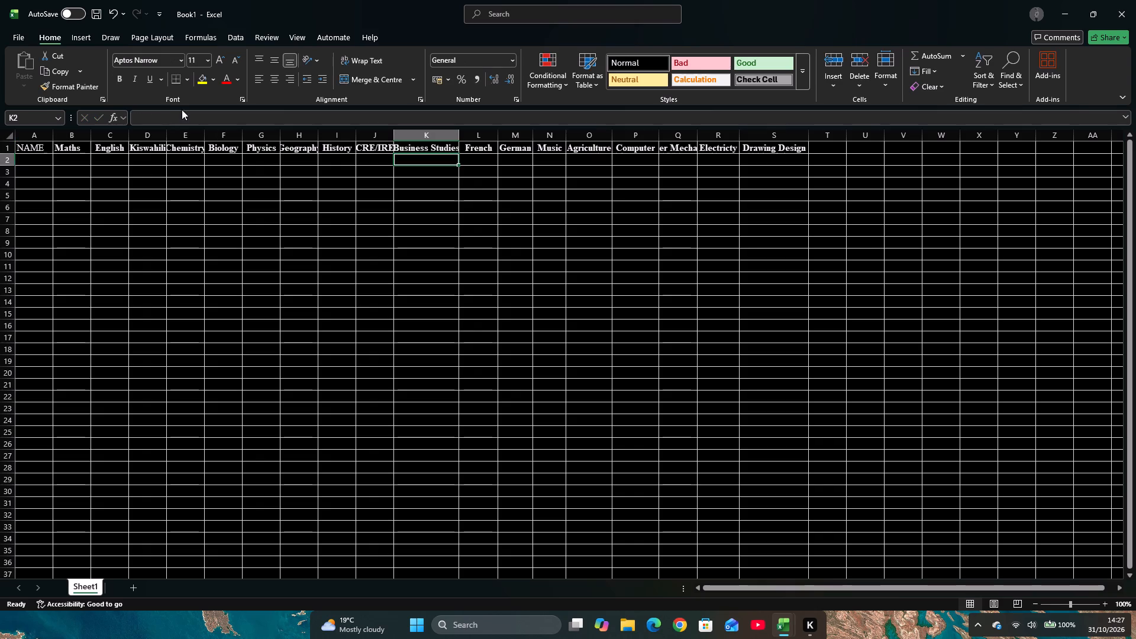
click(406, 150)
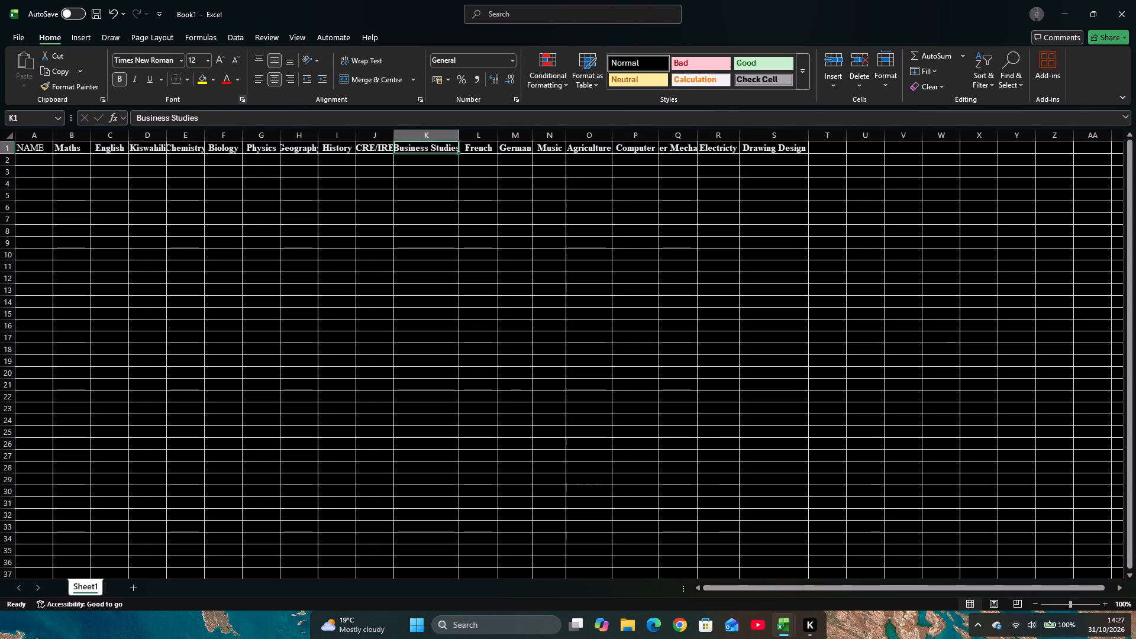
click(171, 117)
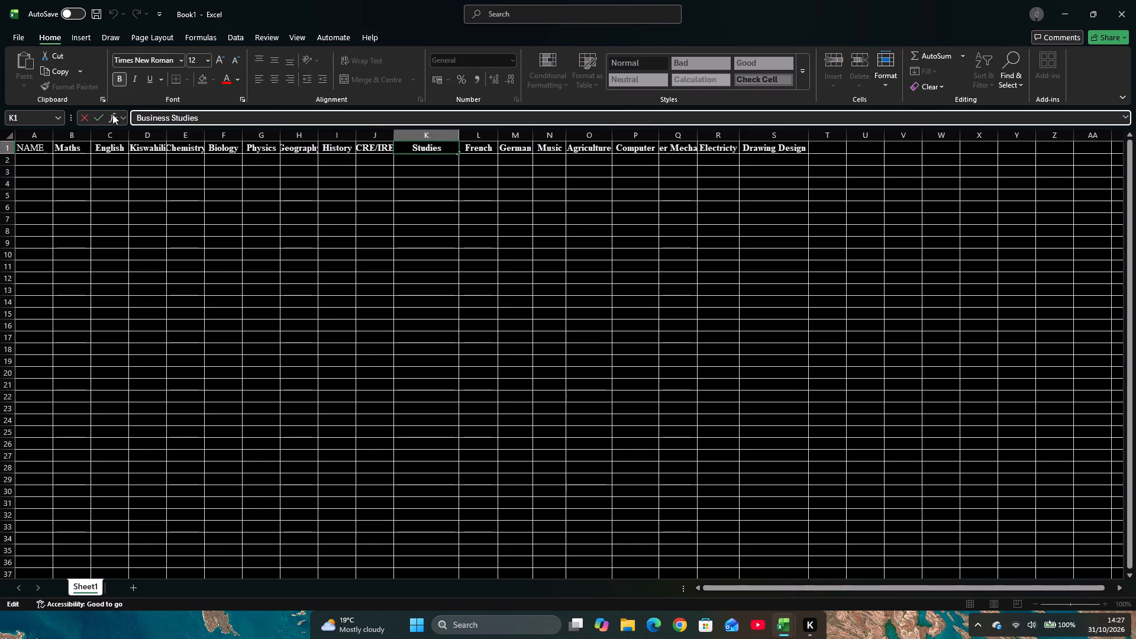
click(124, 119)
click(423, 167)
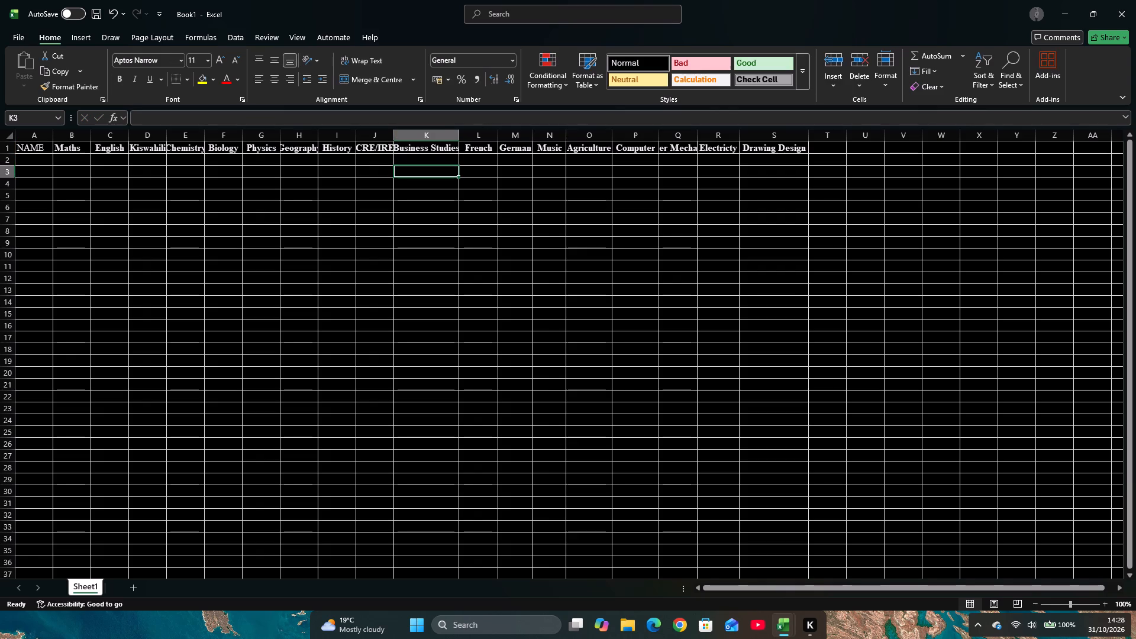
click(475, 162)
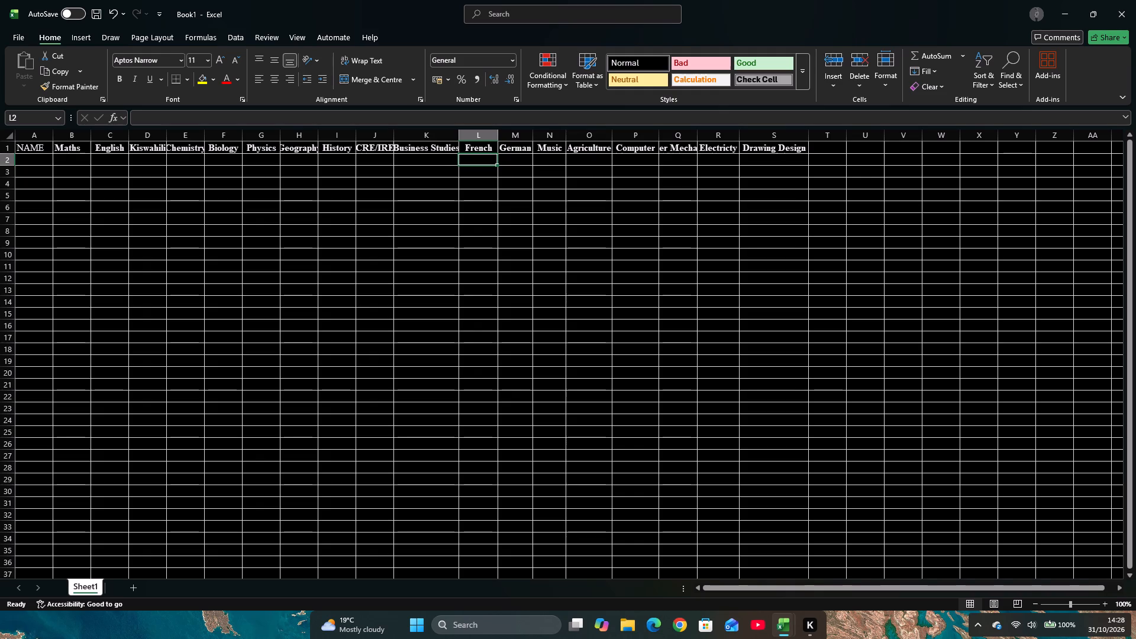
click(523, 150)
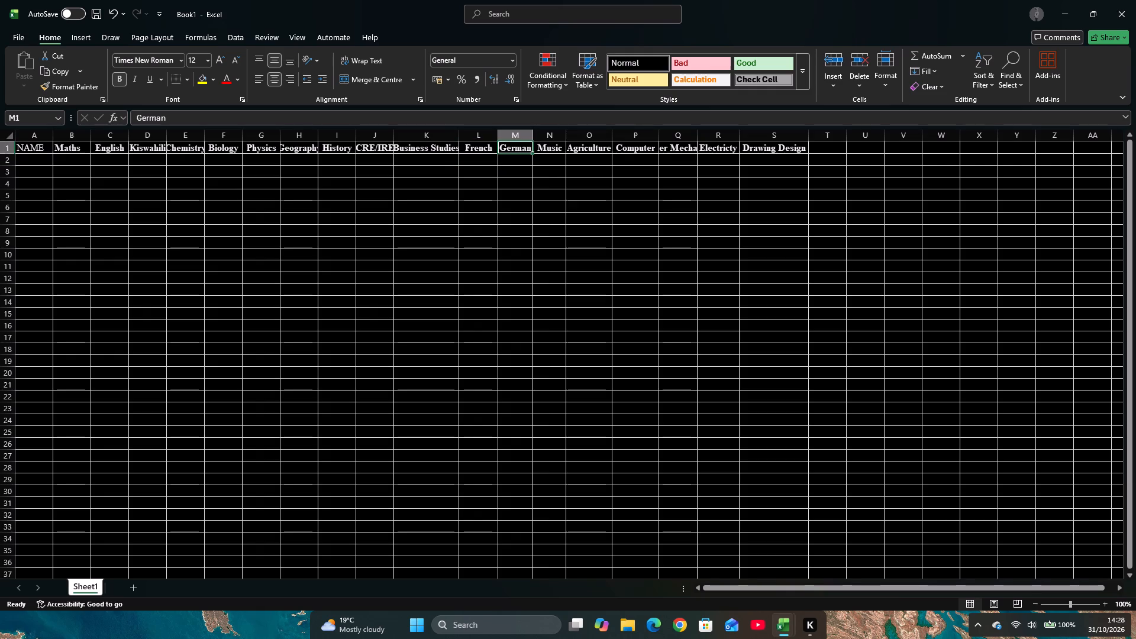
Widen the Power Mechanics column again to fit its header text.
click(695, 136)
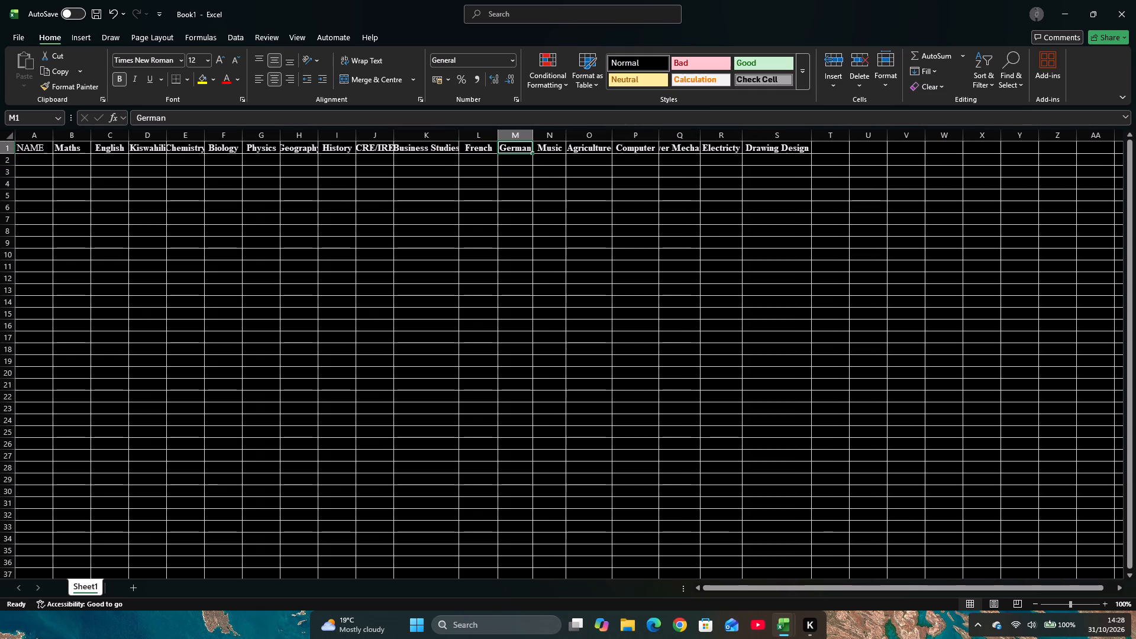
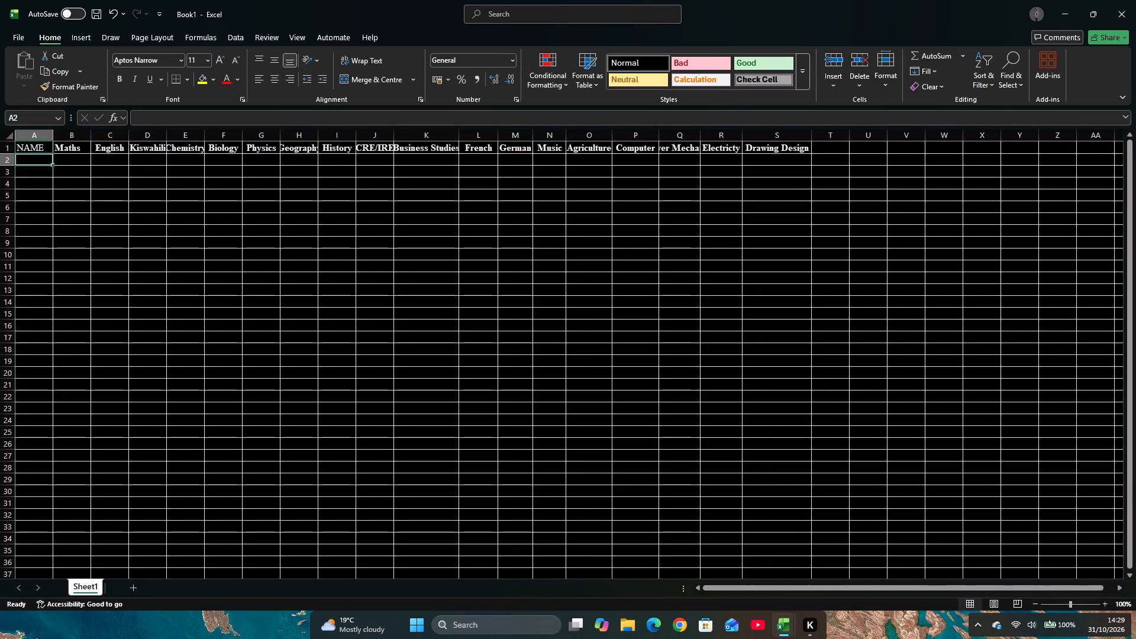
Enter the student names Mwendwa and Kathii in cells A2 and A3 under the NAME header.
key(shift+m)
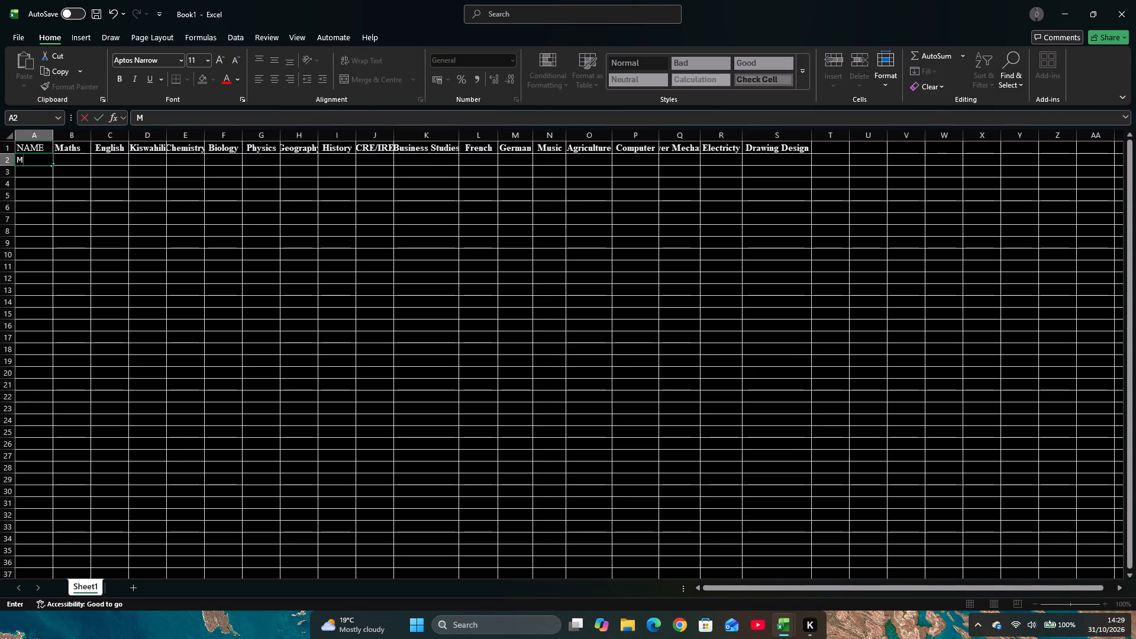
key(BackSpace)
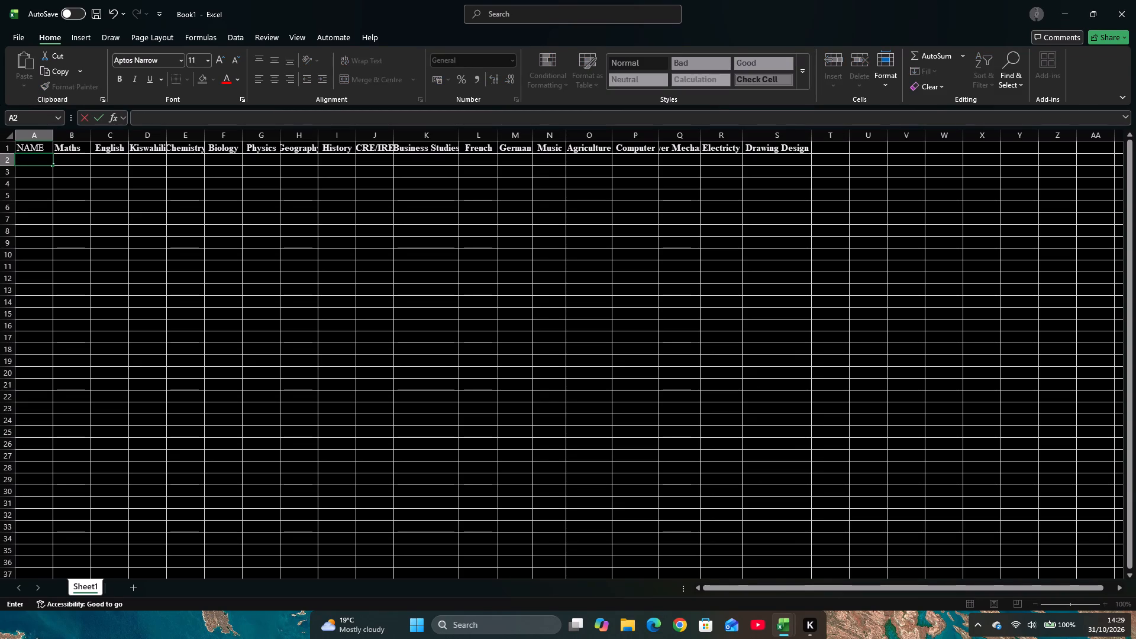
text(Mwe)
text(ndwa)
key(Down)
text(Kavuo)
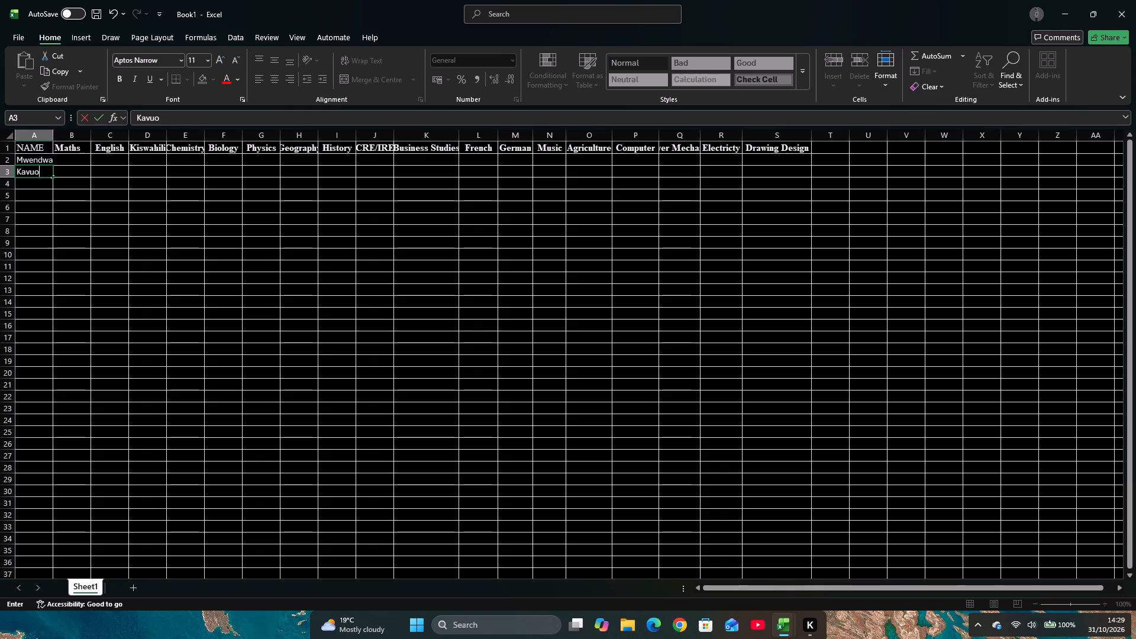
key(BackSpace)
key(BackSpace)
key(BackSpace)
key(BackSpace)
key(BackSpace)
text(Kathii)
key(Return)
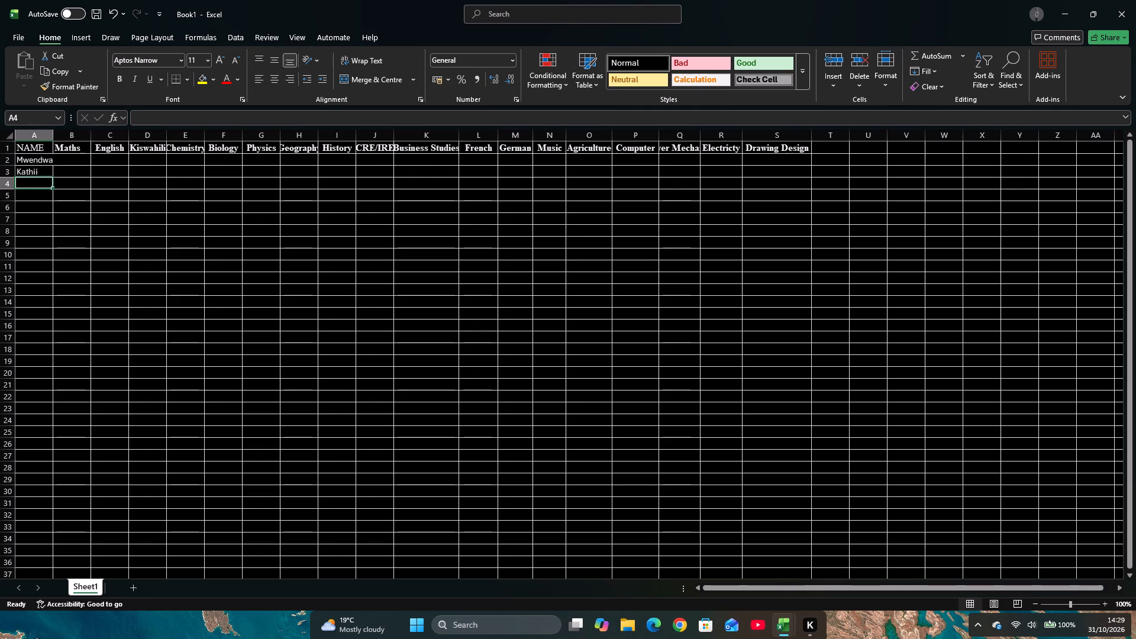
Enter the student name Joe in cell A4, with a capital J.
text(joe)
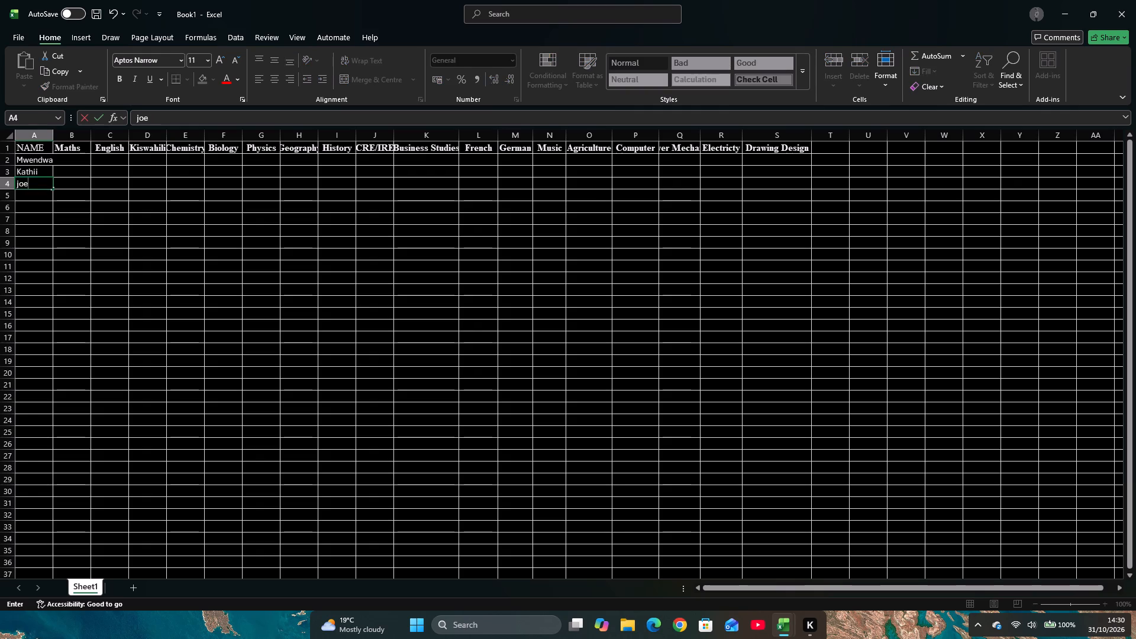
key(BackSpace)
key(BackSpace)
key(BackSpace)
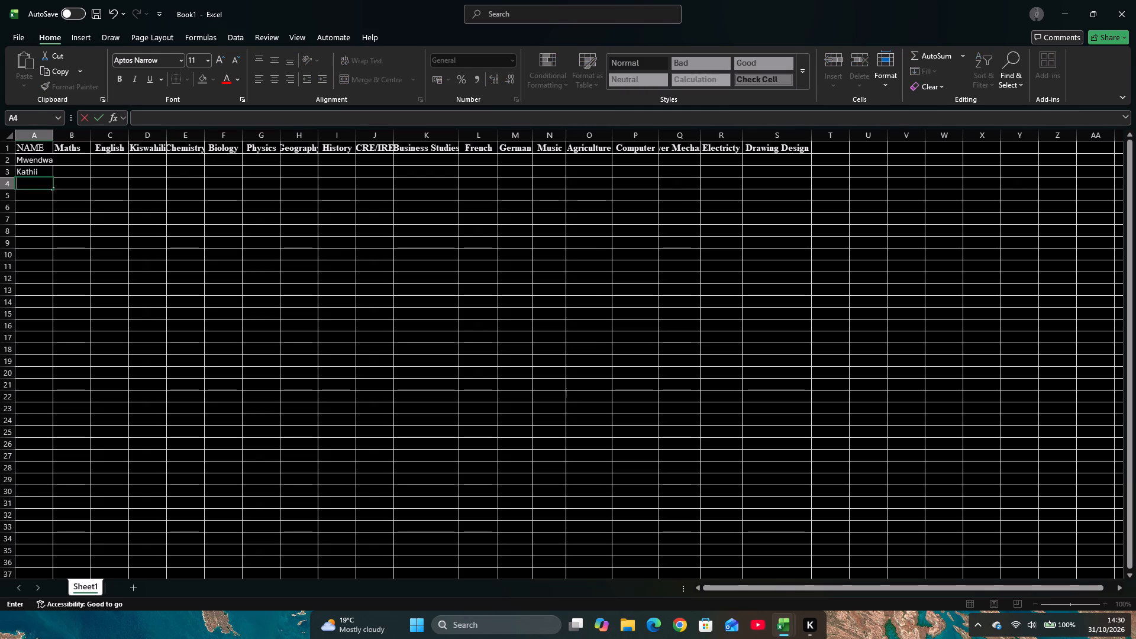
text(Joe)
key(Return)
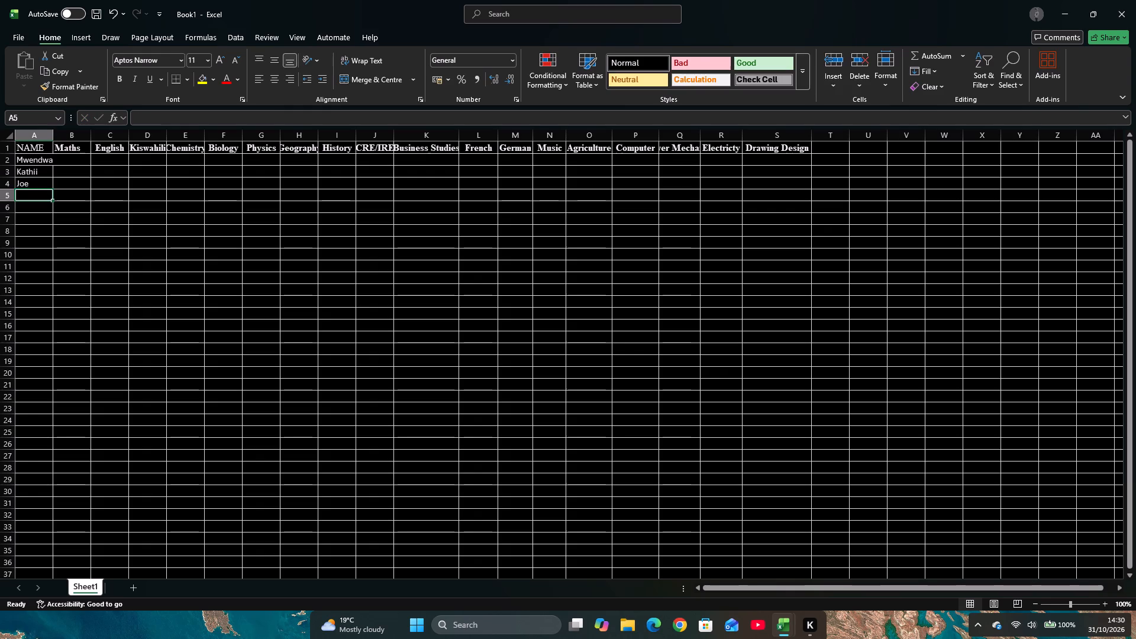
Enter the student names Youg and Yugi in cells A5 and A6 of the NAME column.
text(yo)
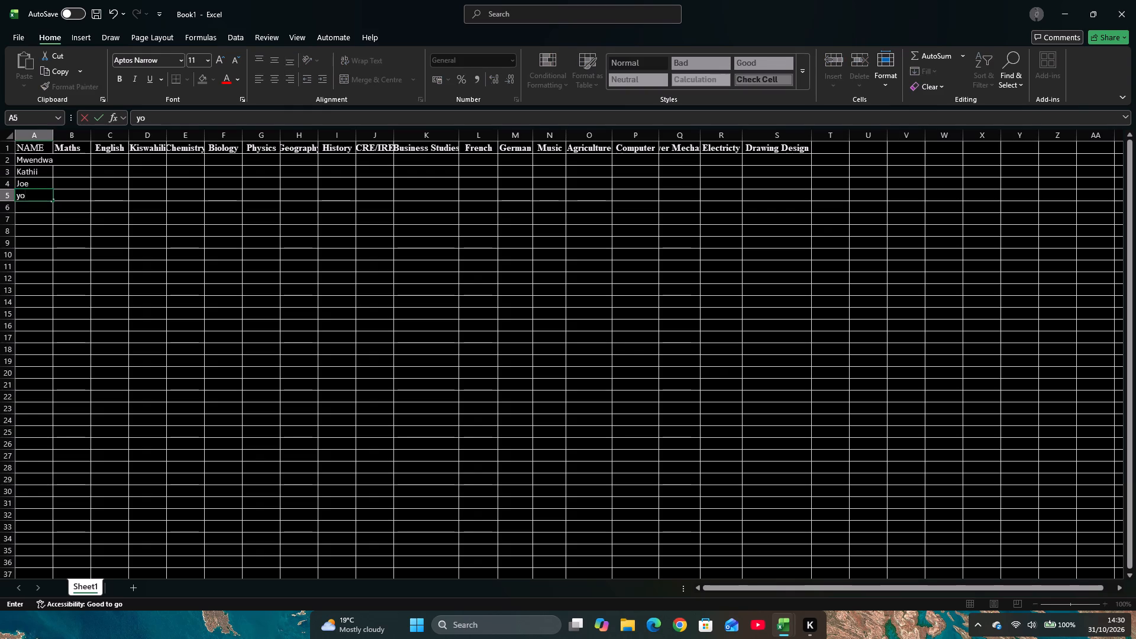
key(BackSpace)
key(BackSpace)
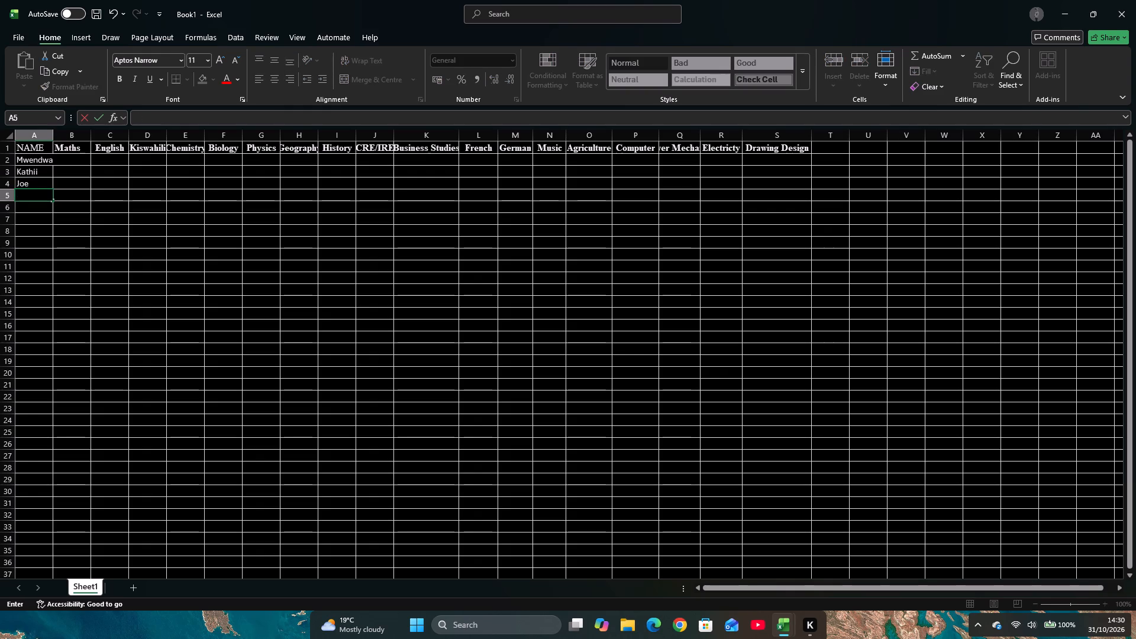
text(You)
key(g)
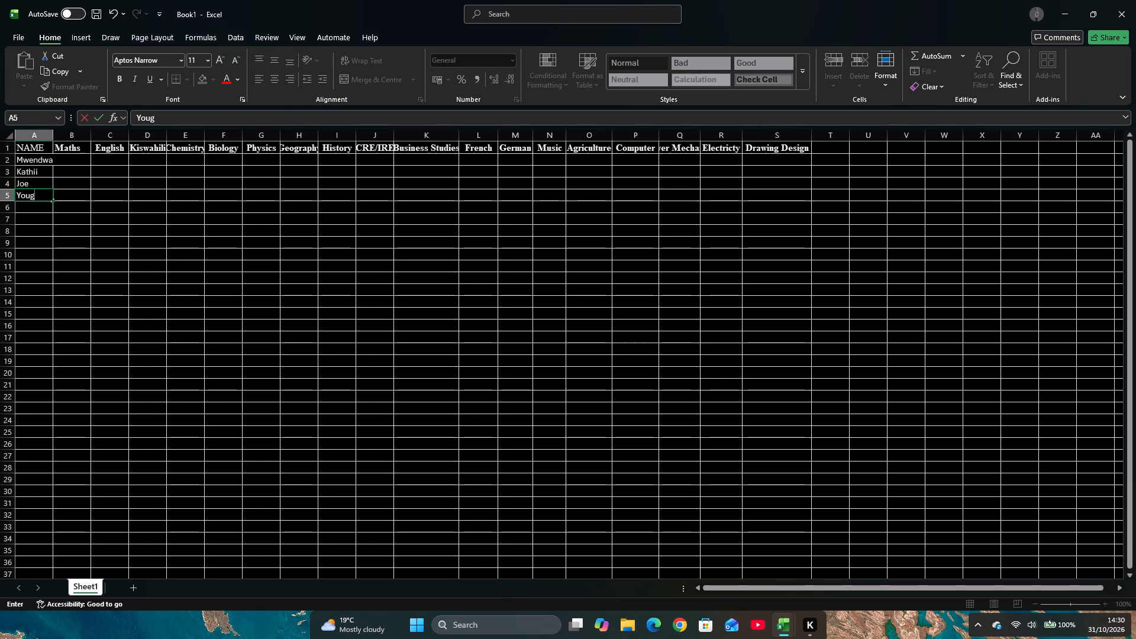
key(Down)
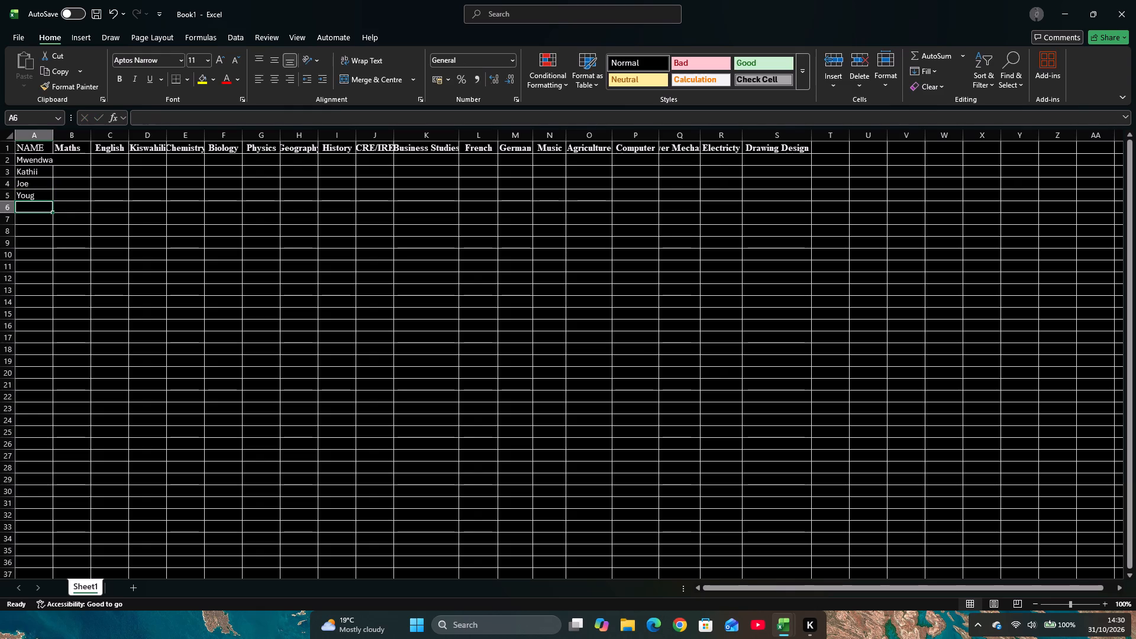
text(Yud)
key(BackSpace)
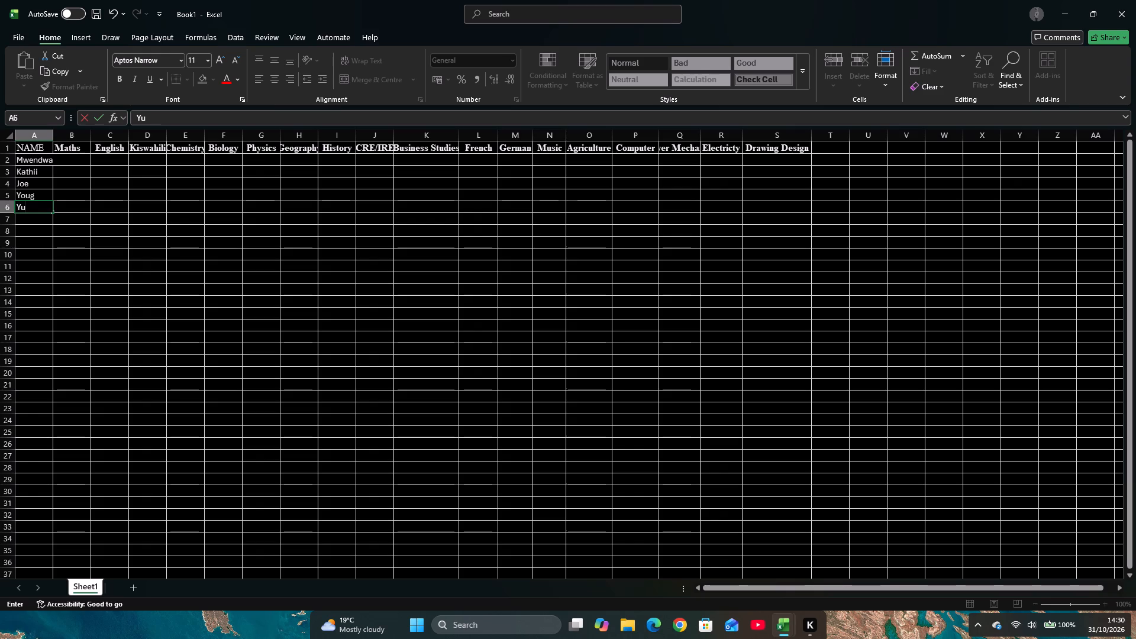
text(gi)
key(Down)
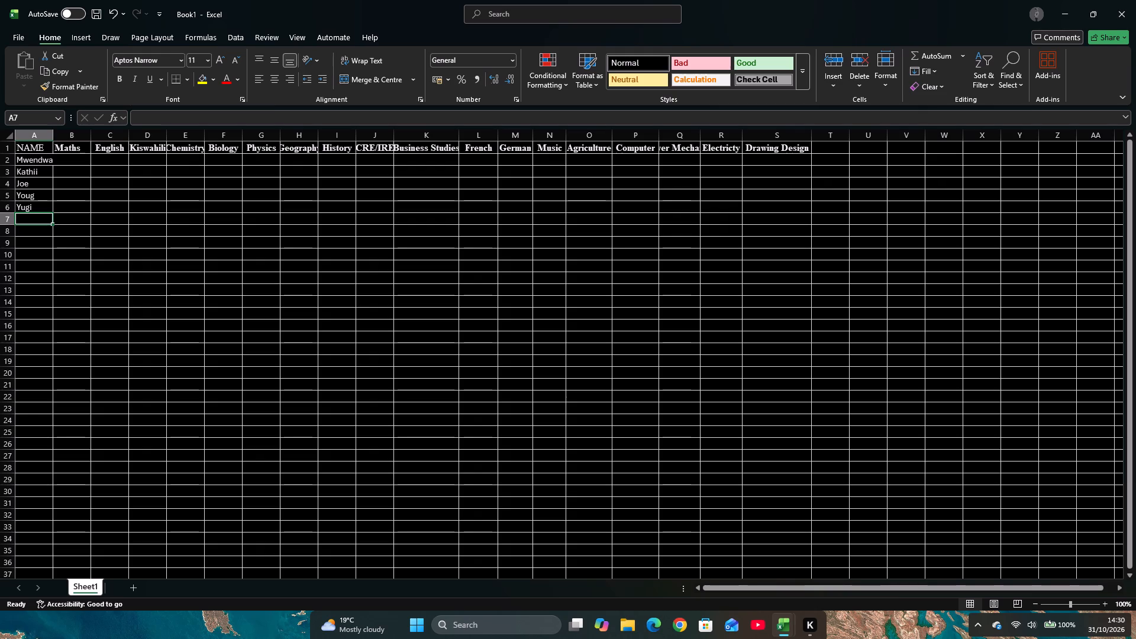
Add the subject header Art and Design in cell T1, after Drawing Design.
click(824, 150)
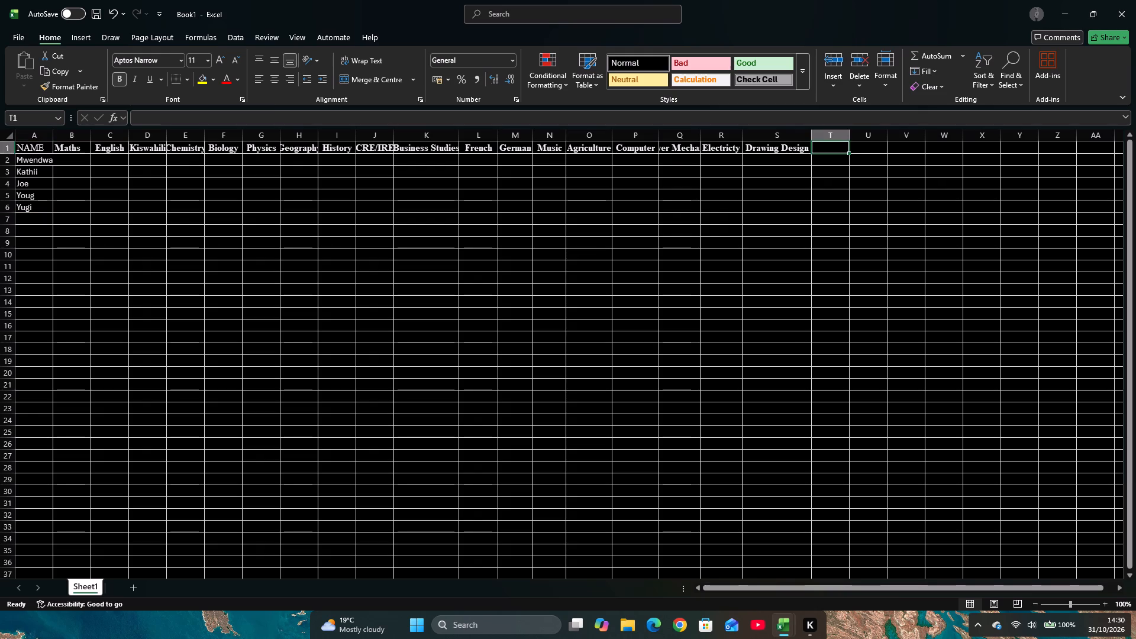
key(shift+a)
text(rt and)
key(space)
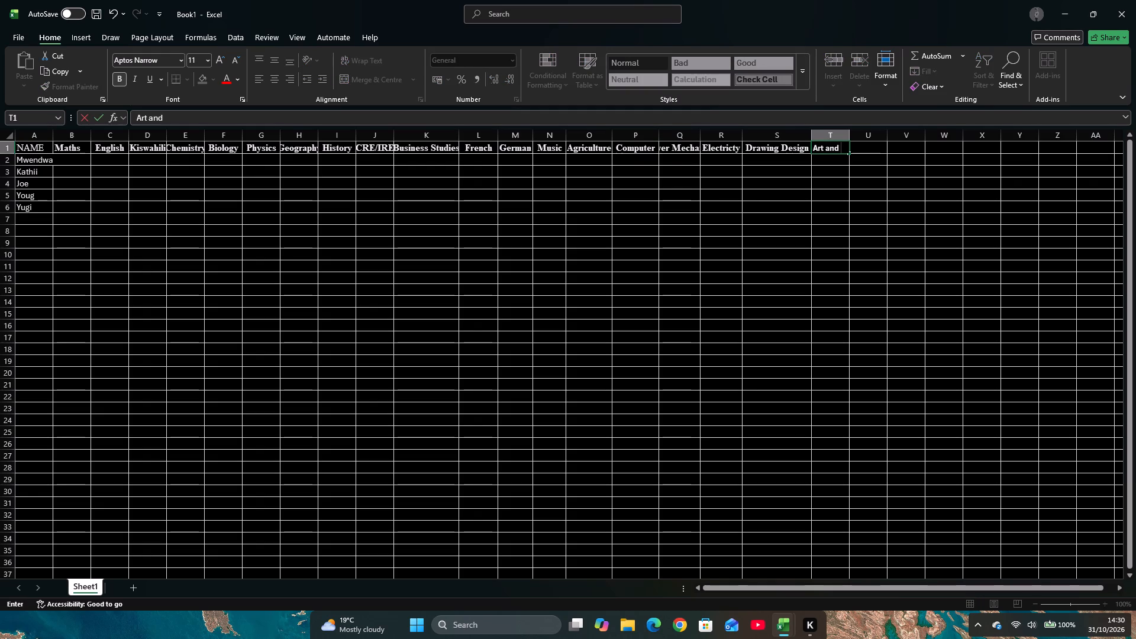
text(Design)
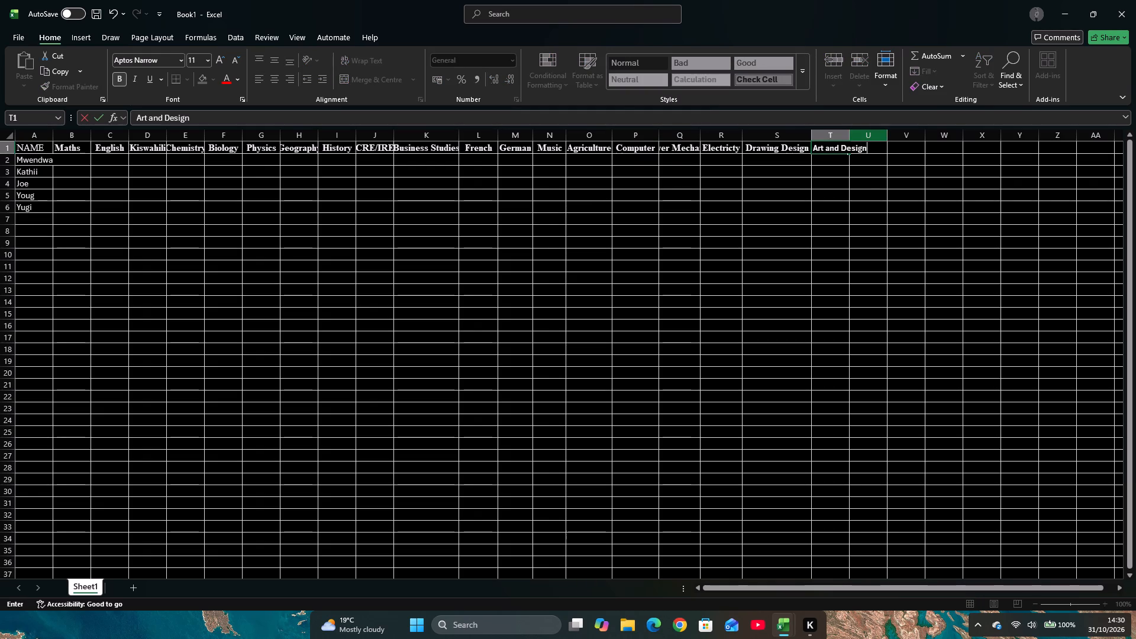
click(880, 147)
click(879, 150)
click(900, 146)
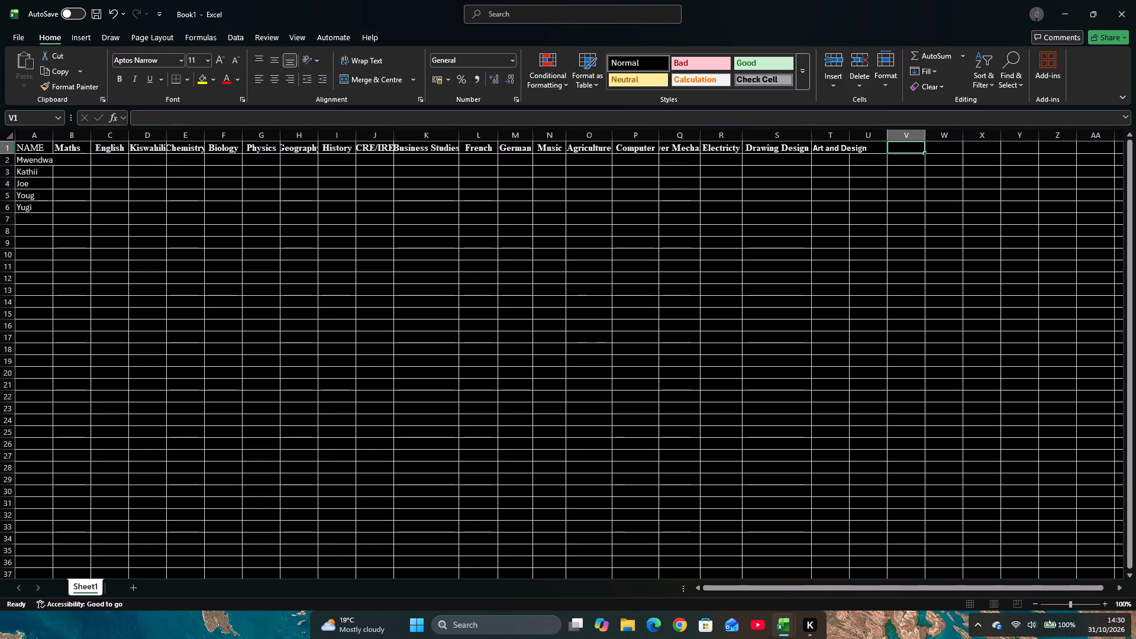
click(876, 151)
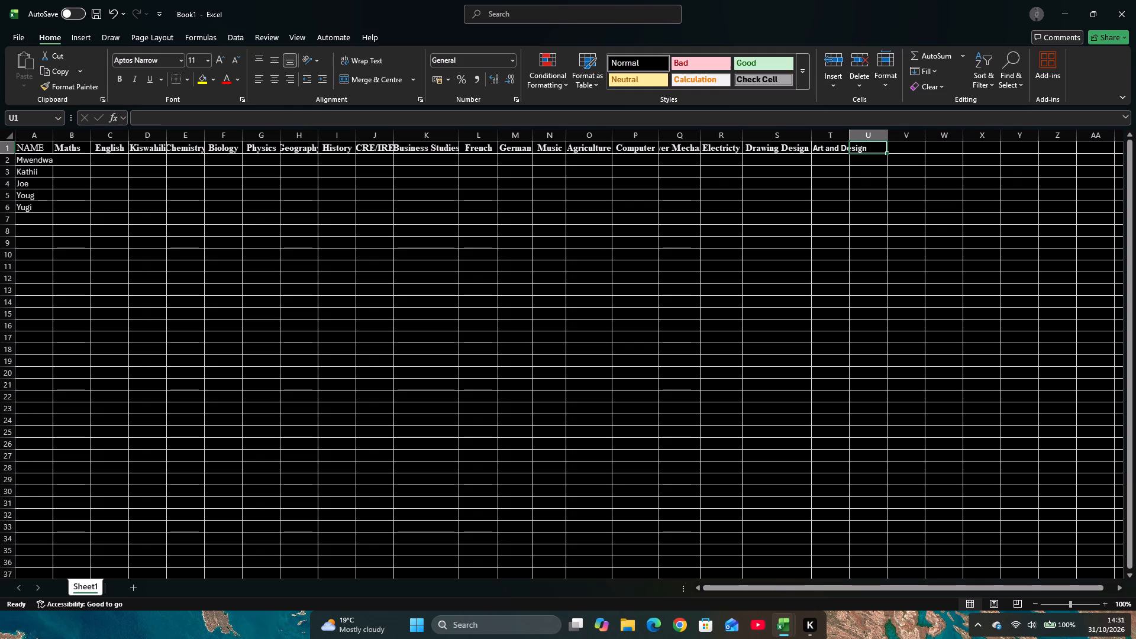
Narrow the Drawing Design column by about a quarter of its width.
drag(814, 141, 796, 152)
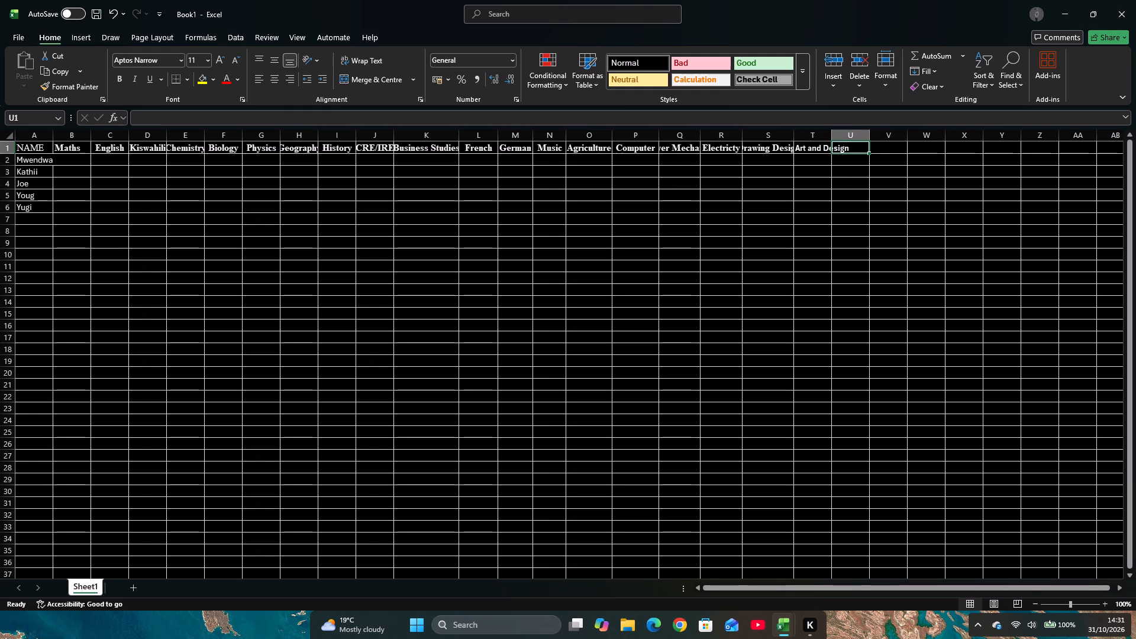
Add the subject header Building and Construction in cell U1, after Art and Design.
click(876, 149)
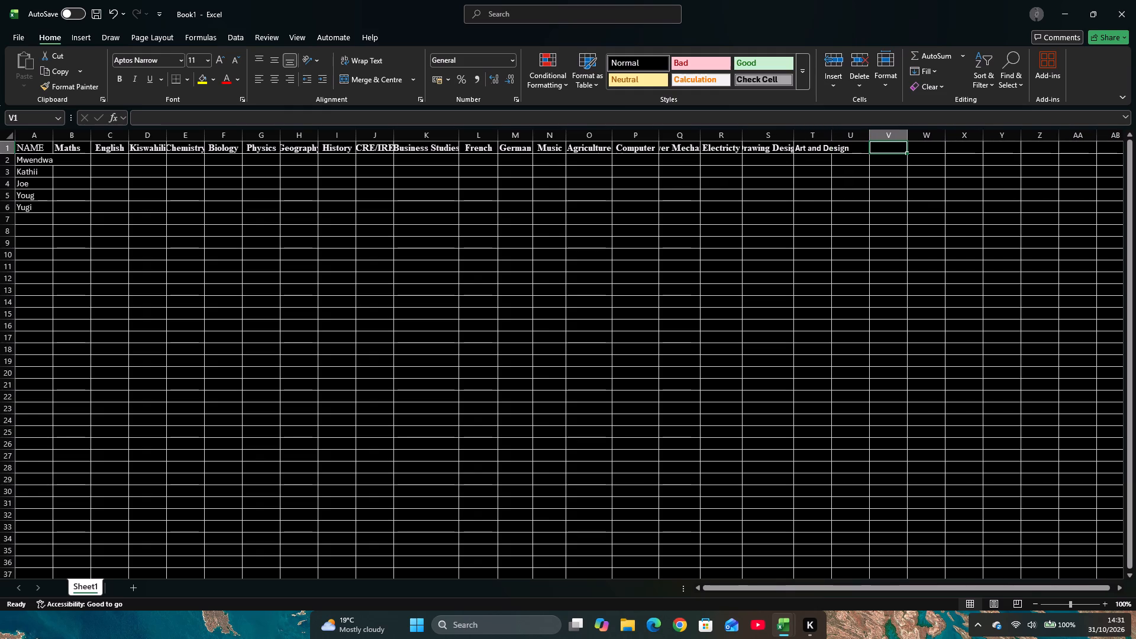
click(860, 144)
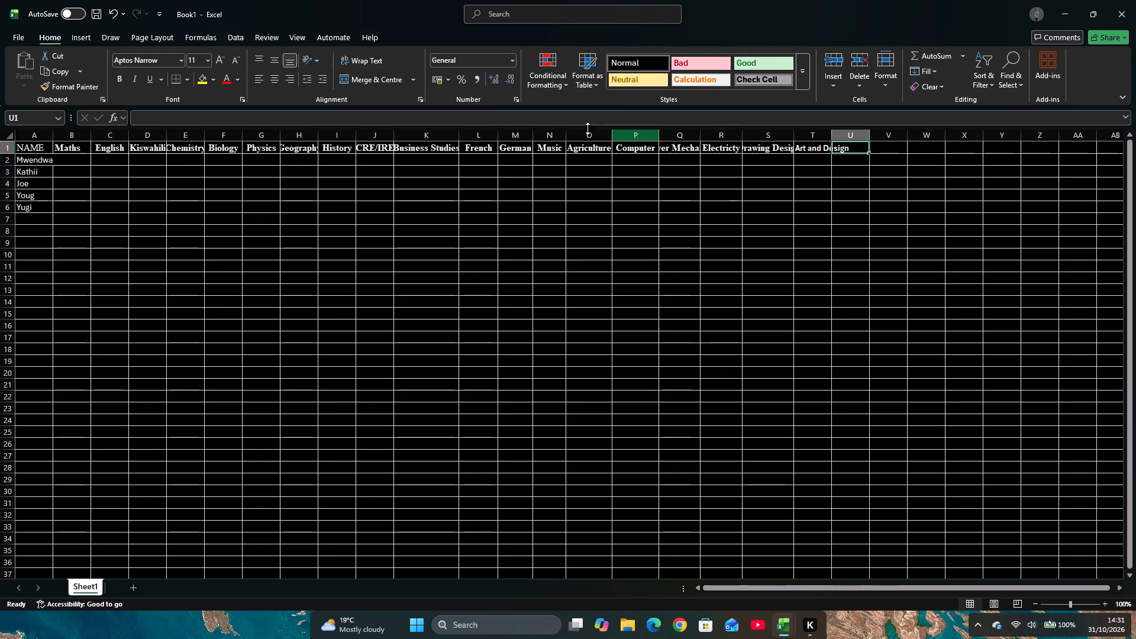
click(149, 116)
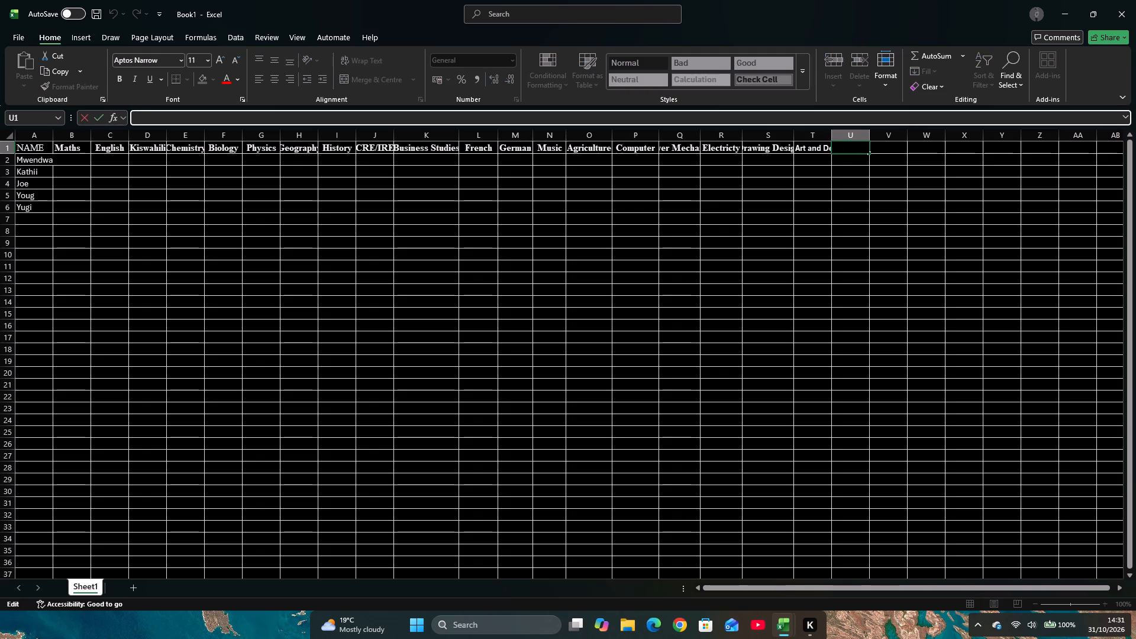
text(Building)
key(space)
text(and Construction)
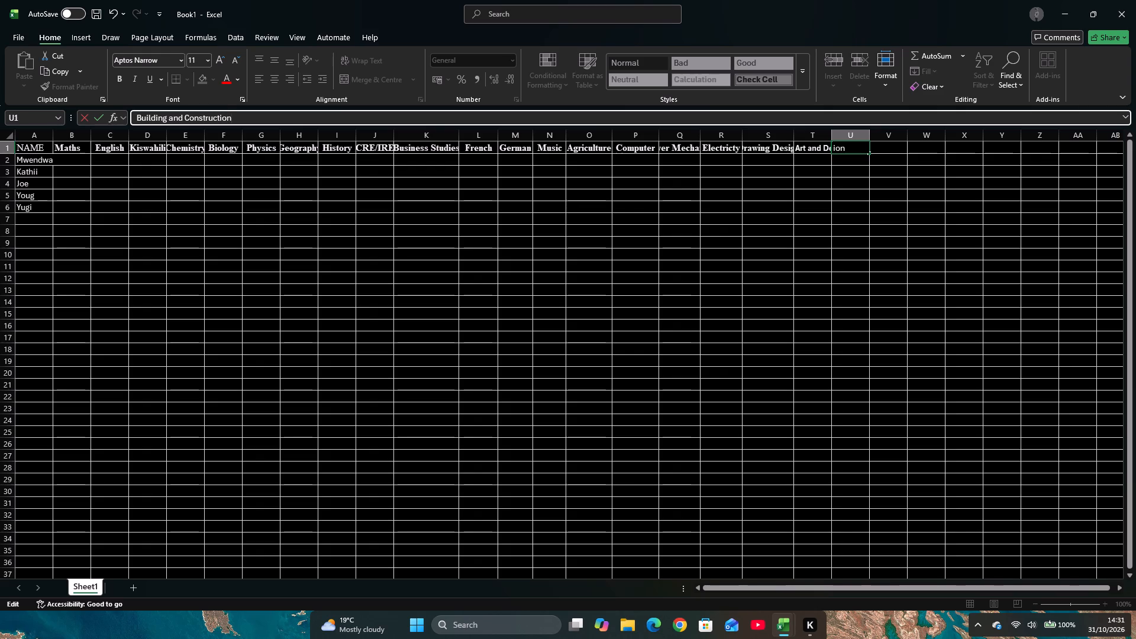
click(865, 150)
click(893, 146)
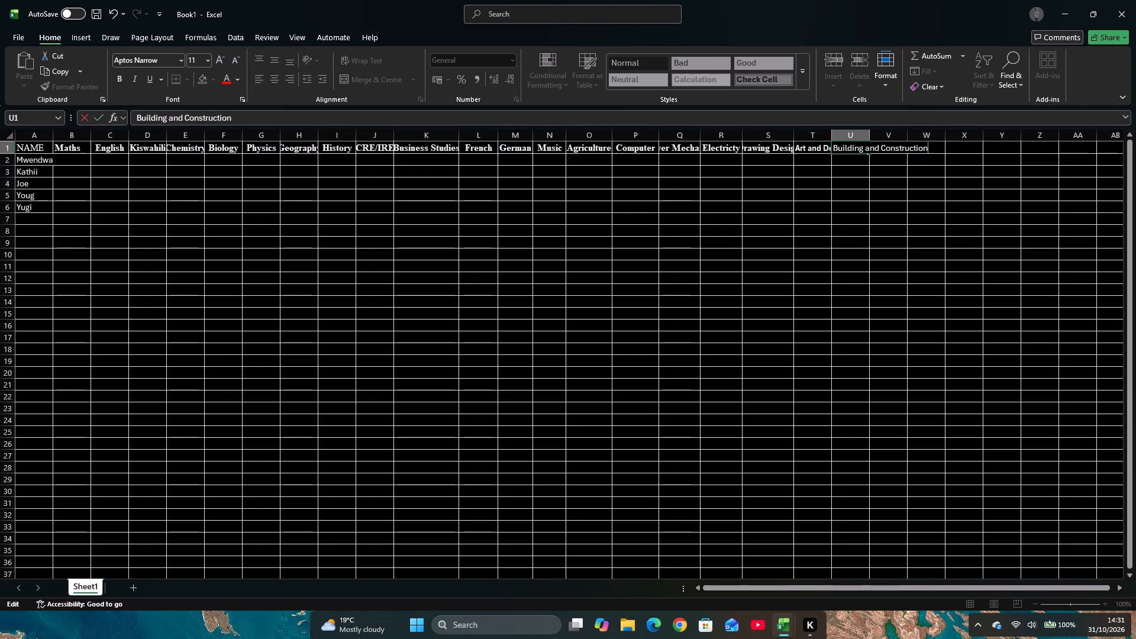
click(930, 150)
click(927, 187)
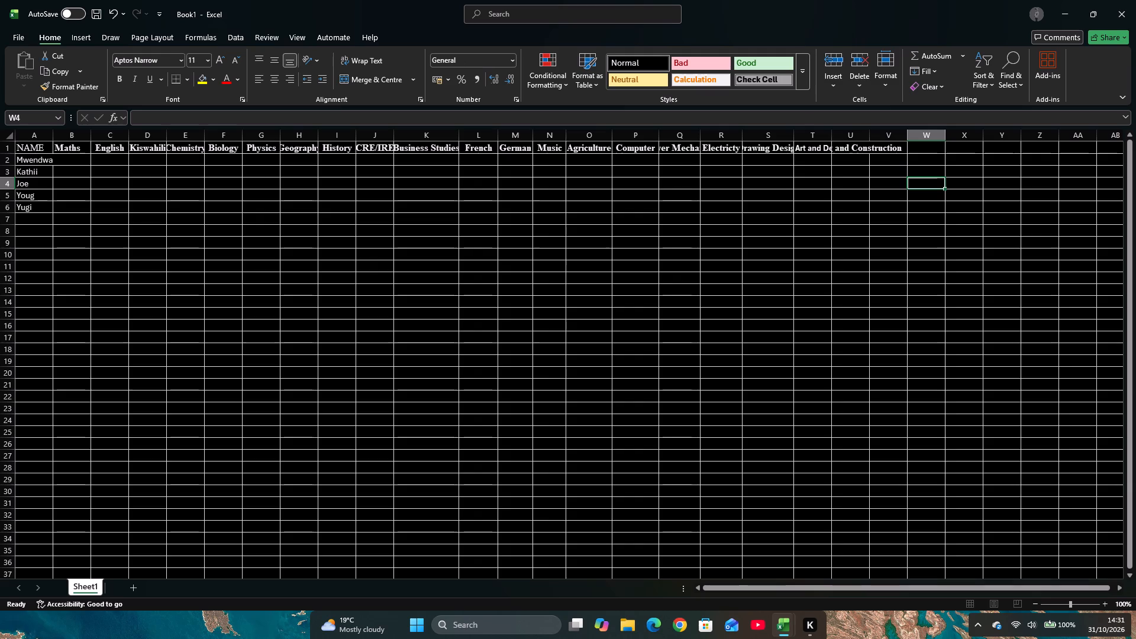
Add the subject header Wood Work in cell V1, after Building and Construction.
click(890, 146)
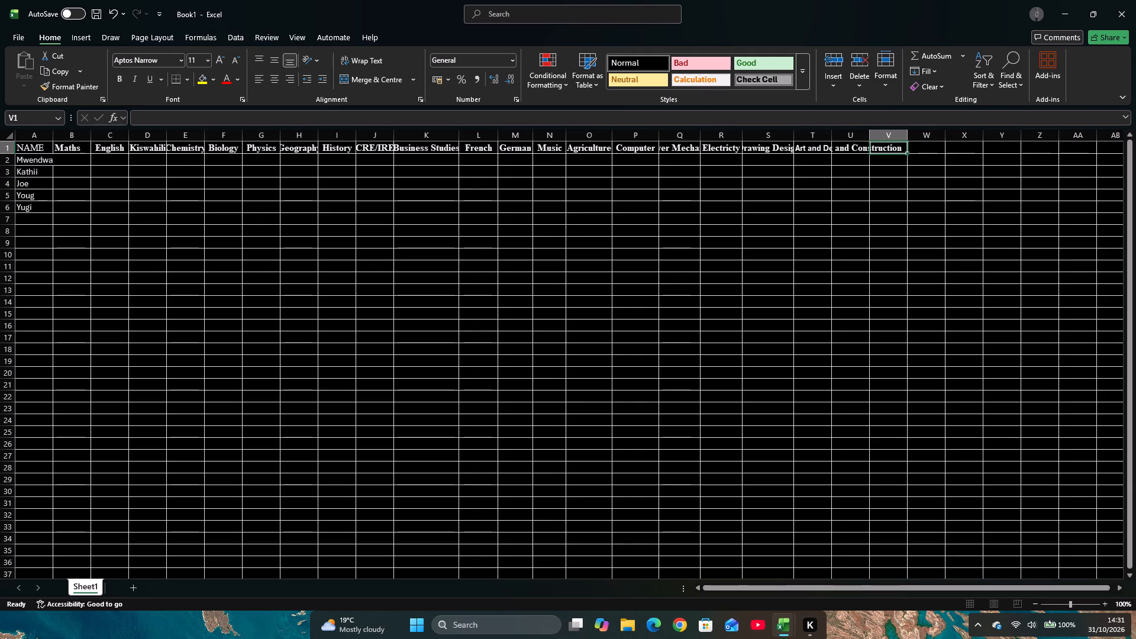
click(866, 149)
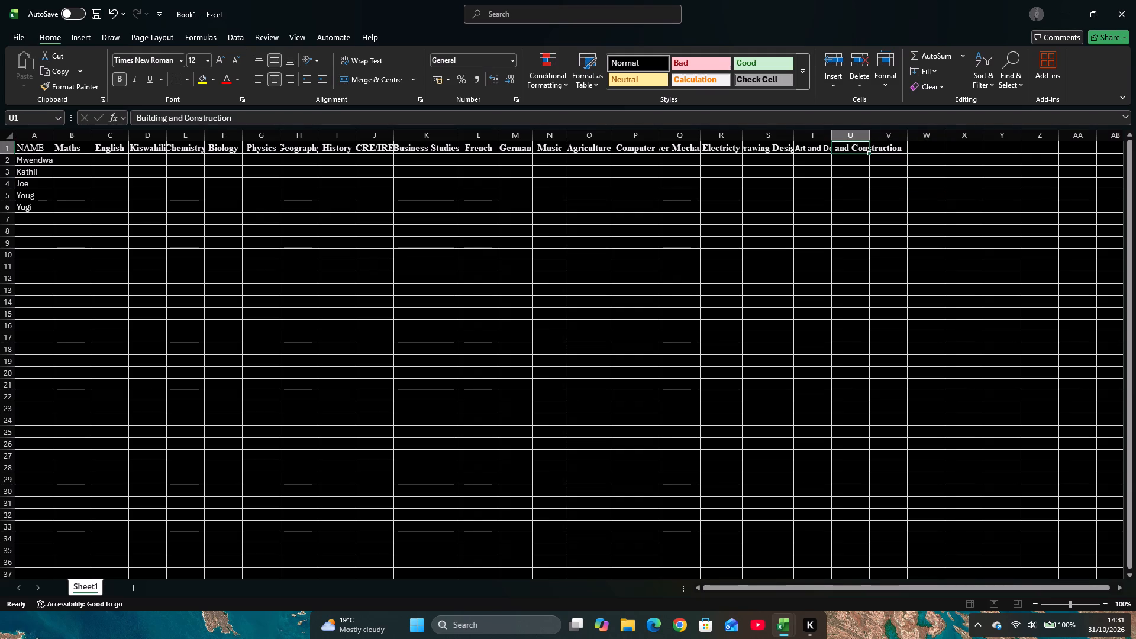
click(898, 149)
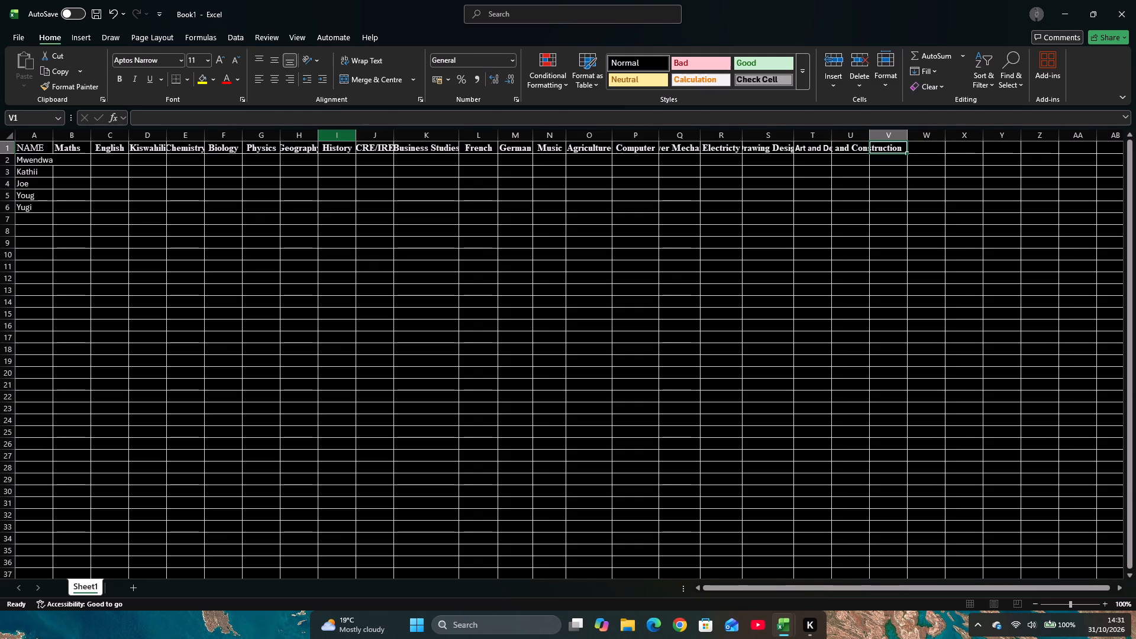
click(255, 118)
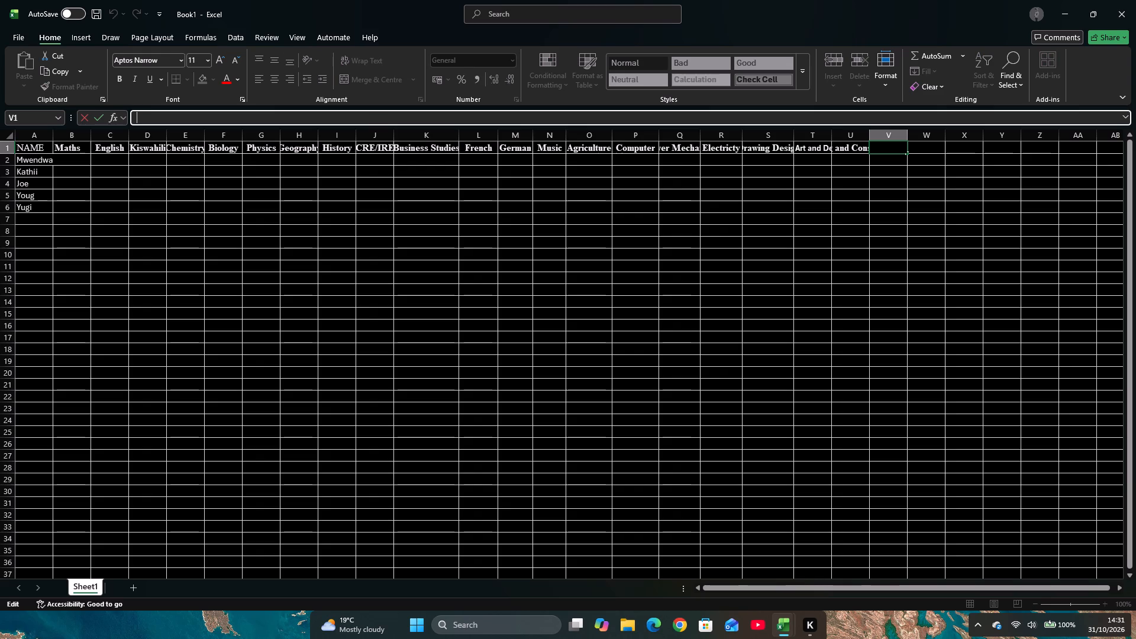
text(Wood)
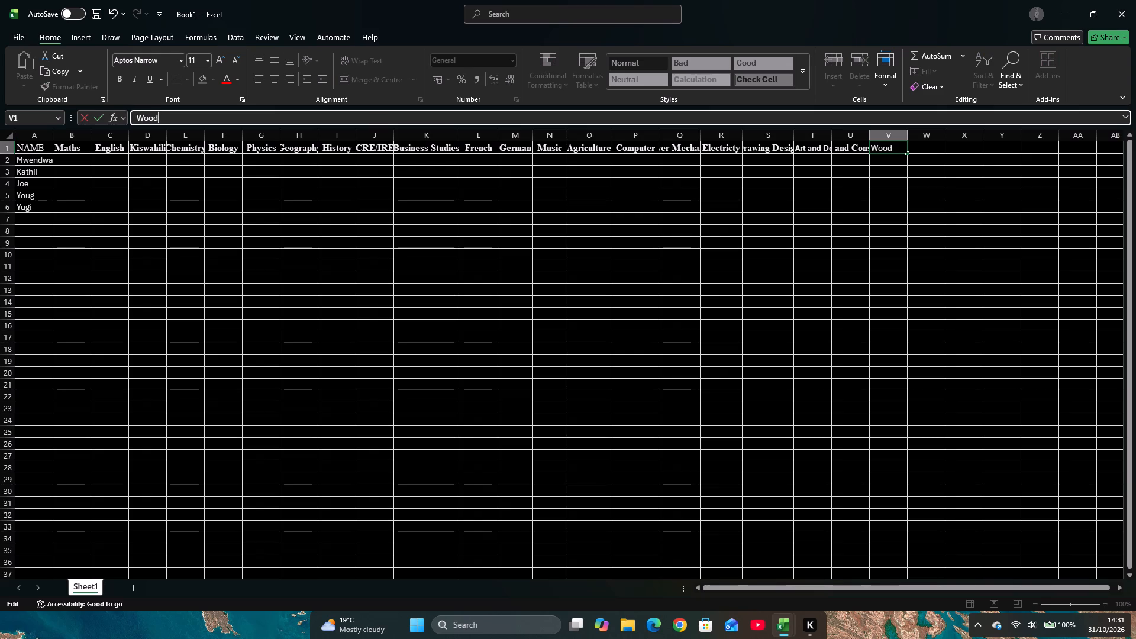
key(BackSpace)
text(d Work)
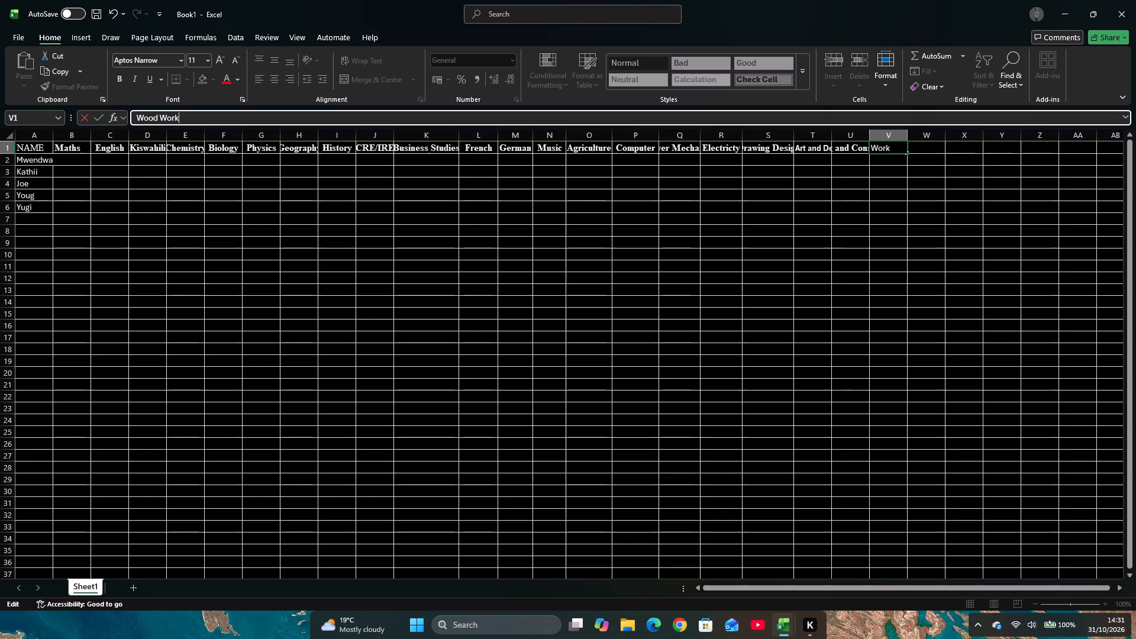
click(925, 149)
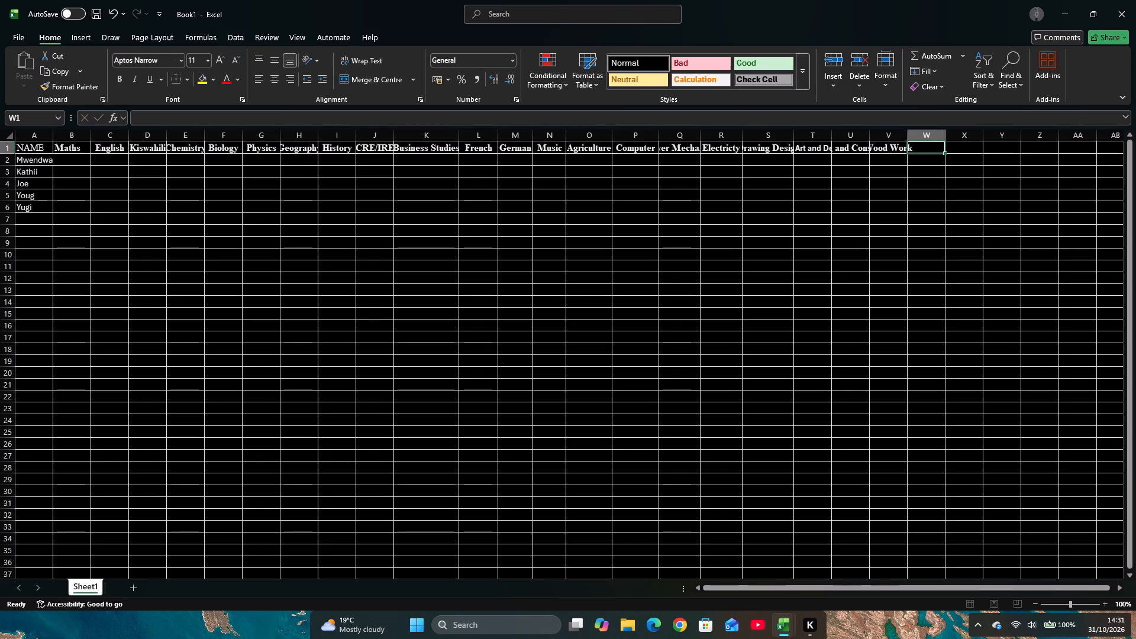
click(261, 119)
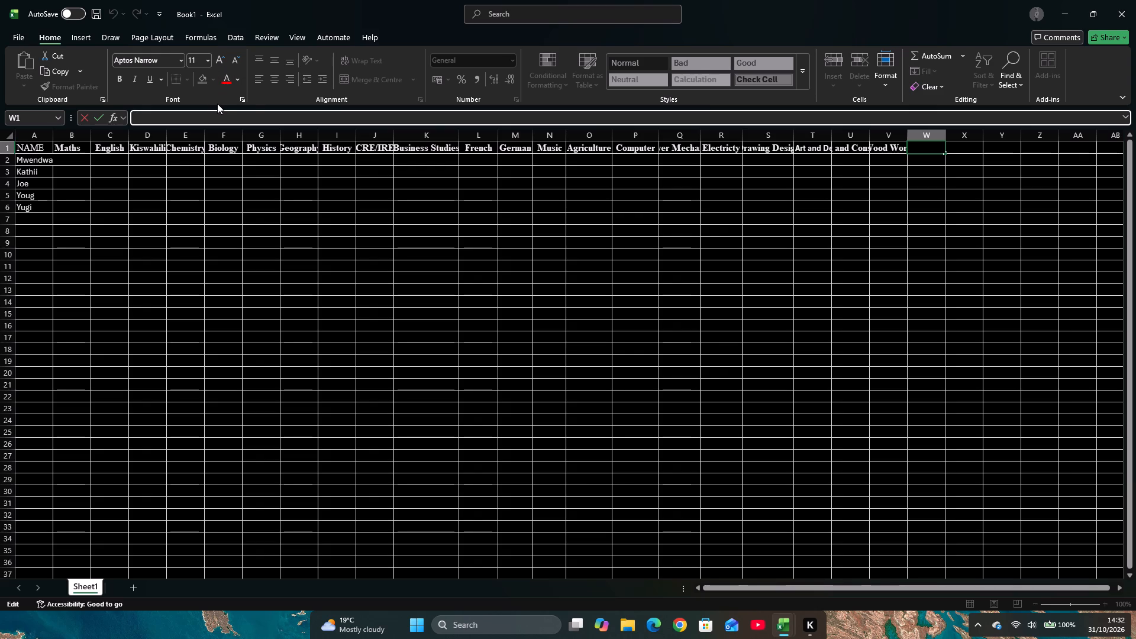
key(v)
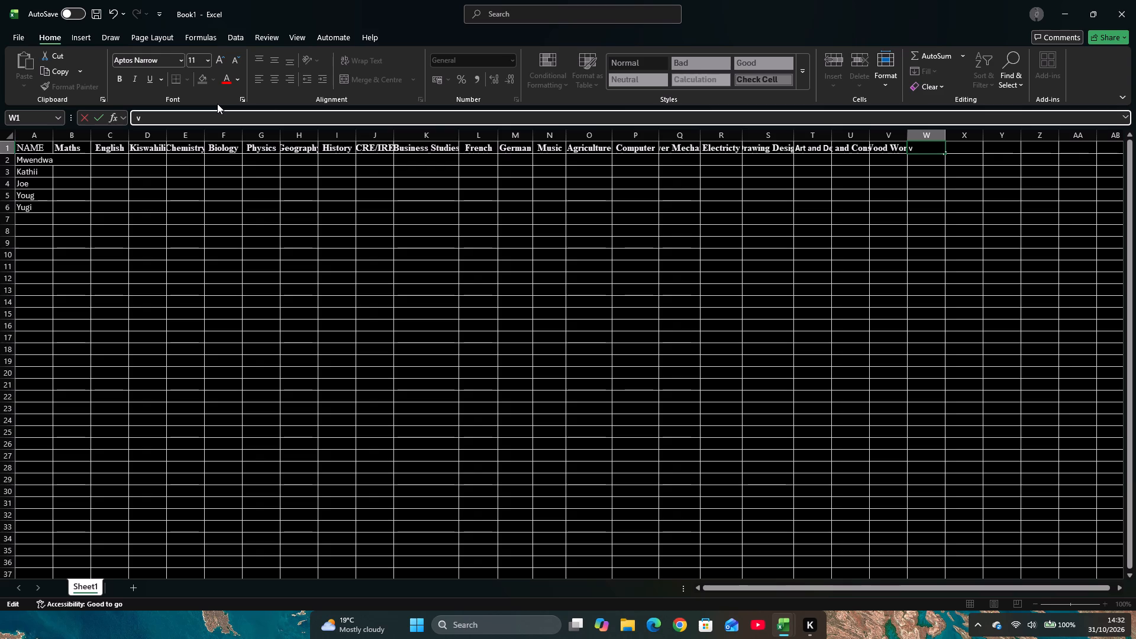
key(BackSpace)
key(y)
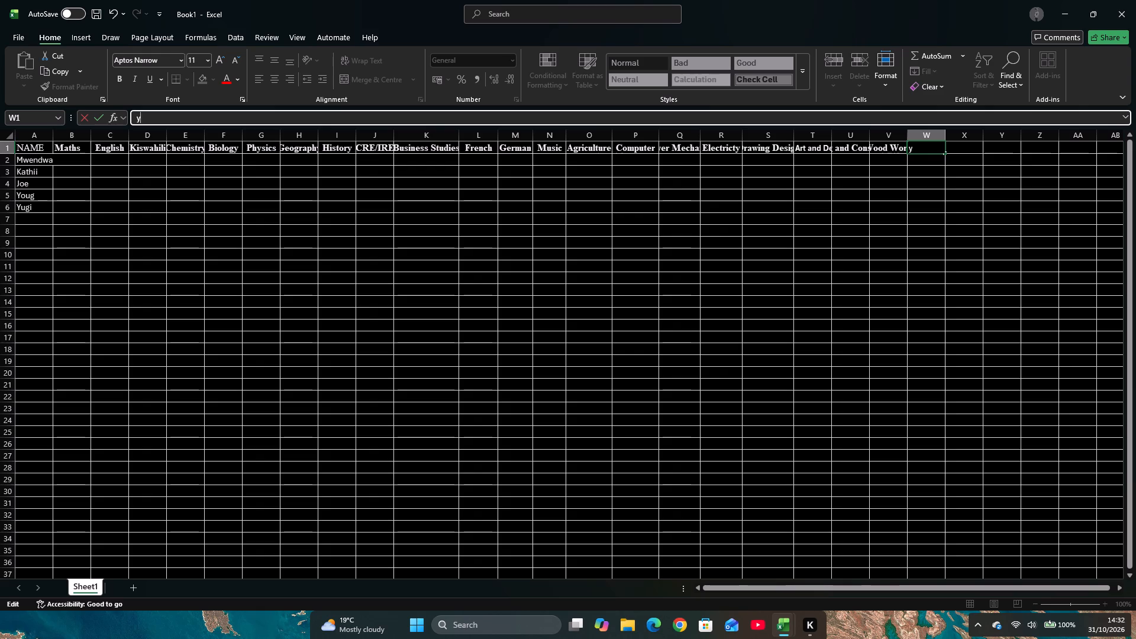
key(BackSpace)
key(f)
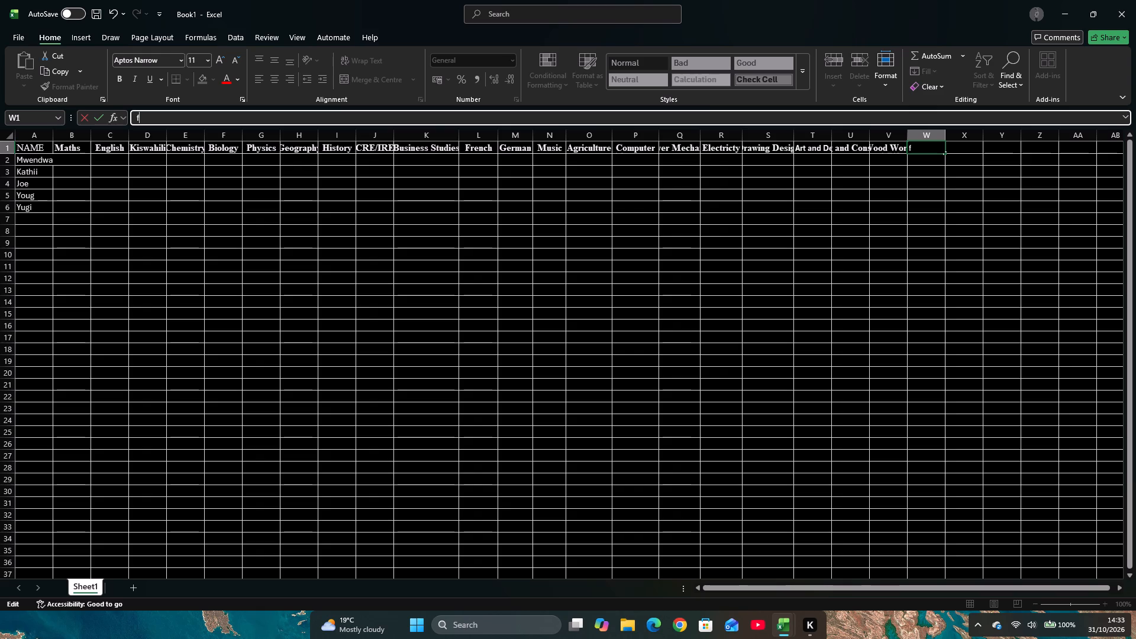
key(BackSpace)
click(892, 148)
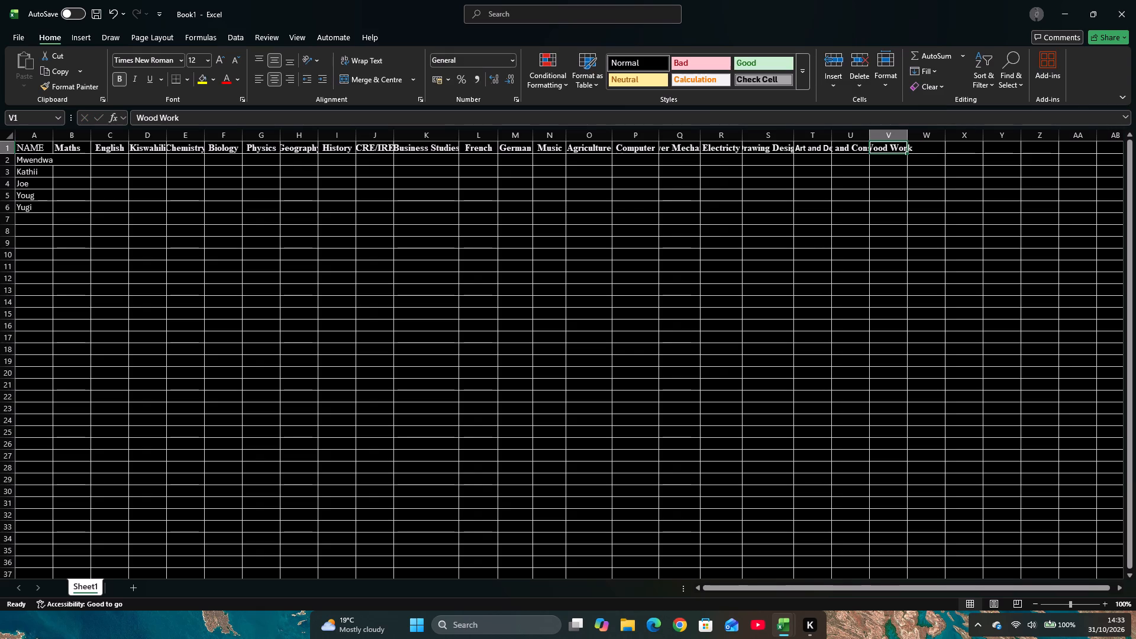
Enter the student name Kabugi in cell A7 of the NAME column, below Yugi.
click(36, 221)
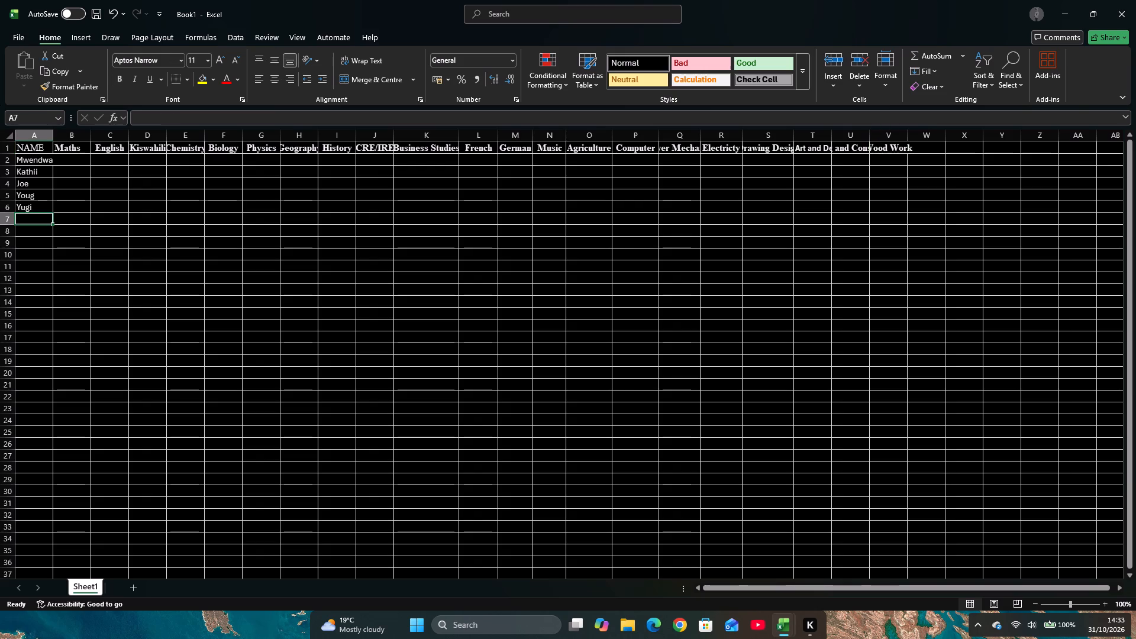
key(k)
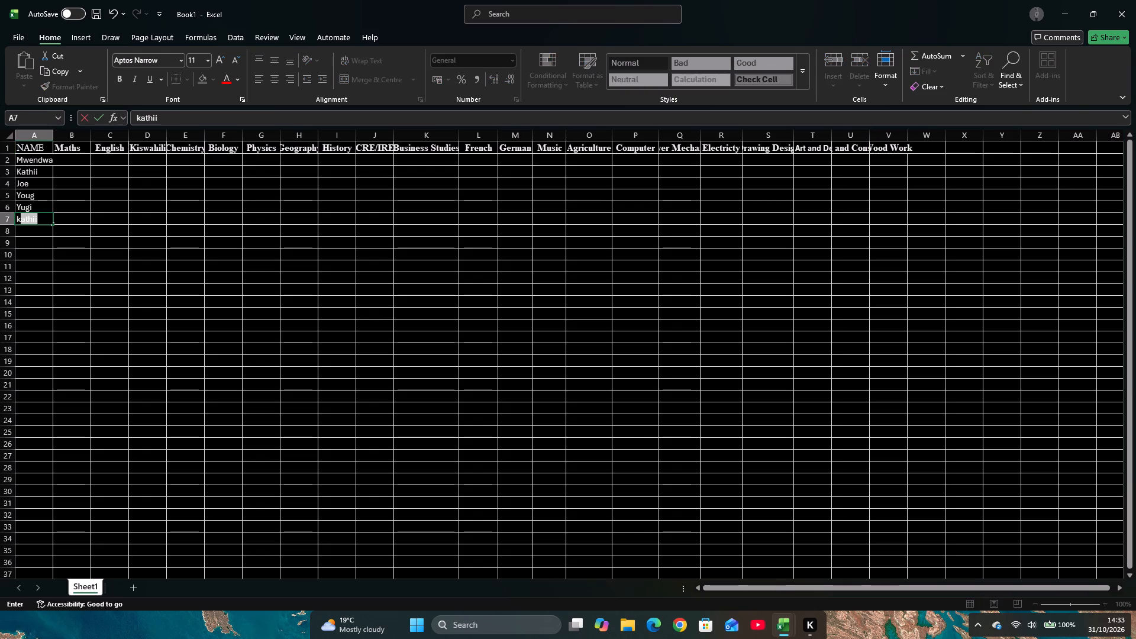
key(BackSpace)
text(Kabug)
key(i)
click(21, 220)
key(BackSpace)
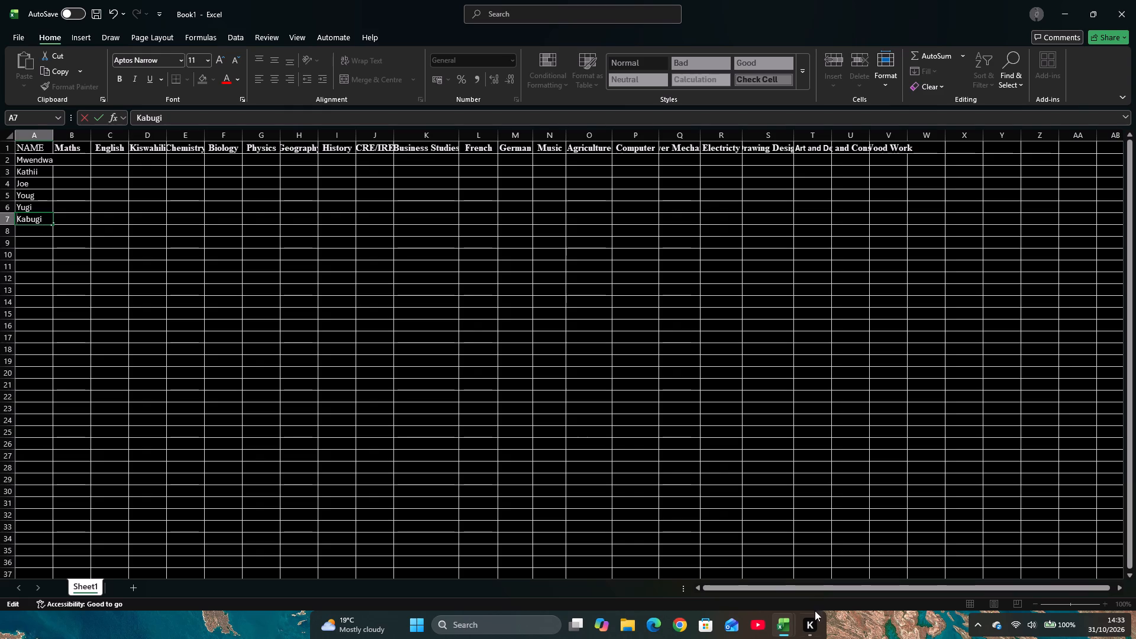
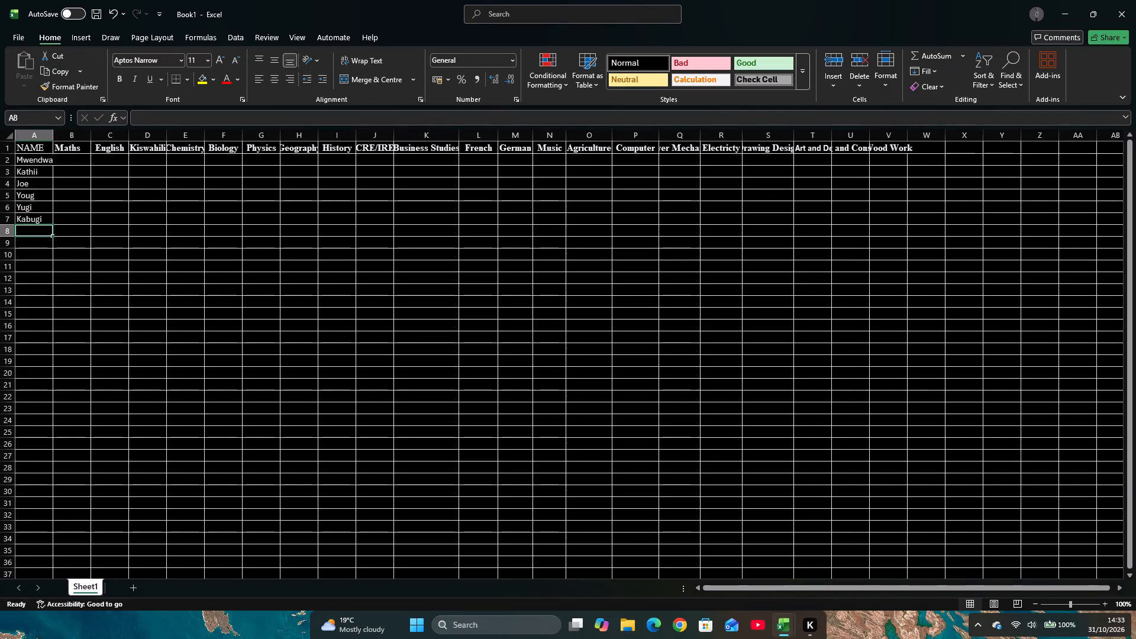
Enter the student names Kamtoi and Hugi in cells A8 and A9 of the NAME column, below Kabugi.
text(Kamti)
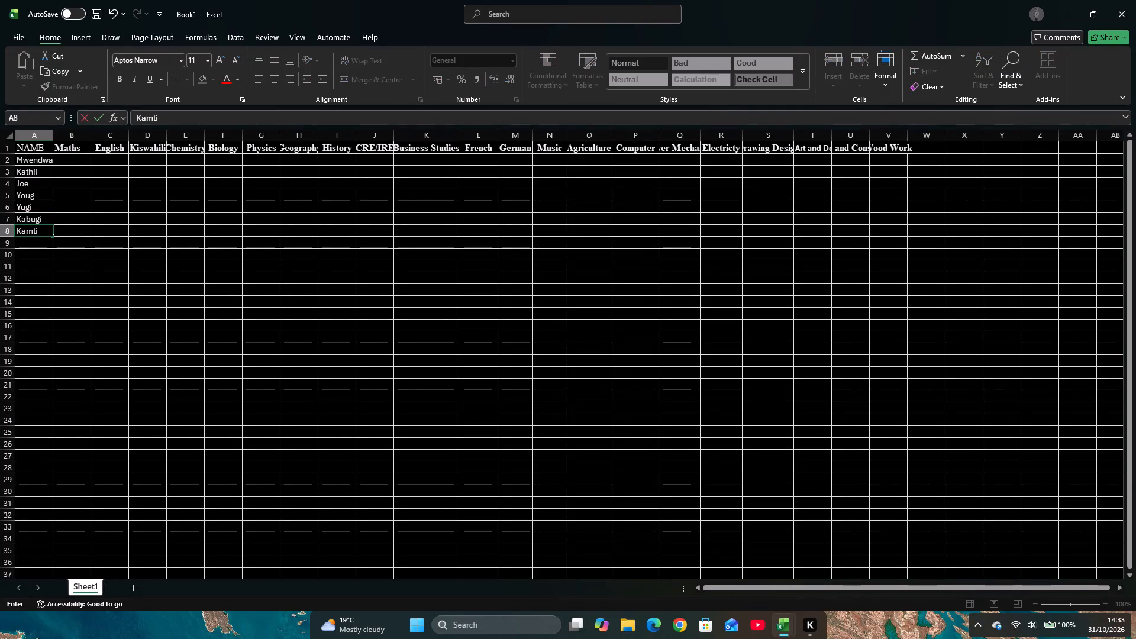
key(BackSpace)
text(oi)
key(Down)
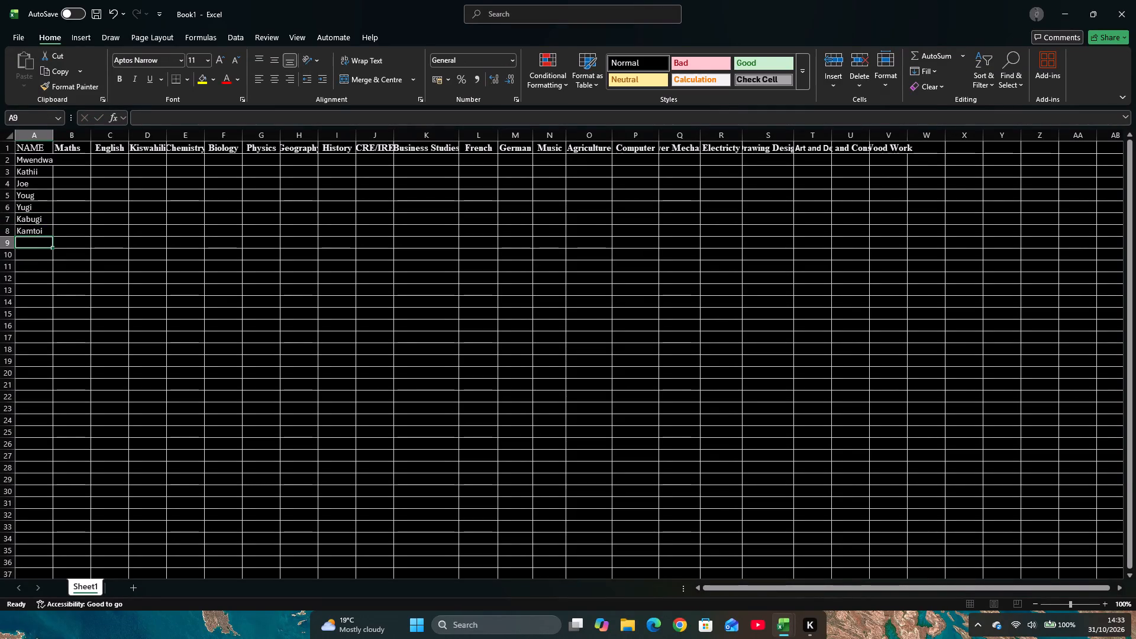
text(hy)
key(BackSpace)
key(BackSpace)
text(Hu)
text(gi)
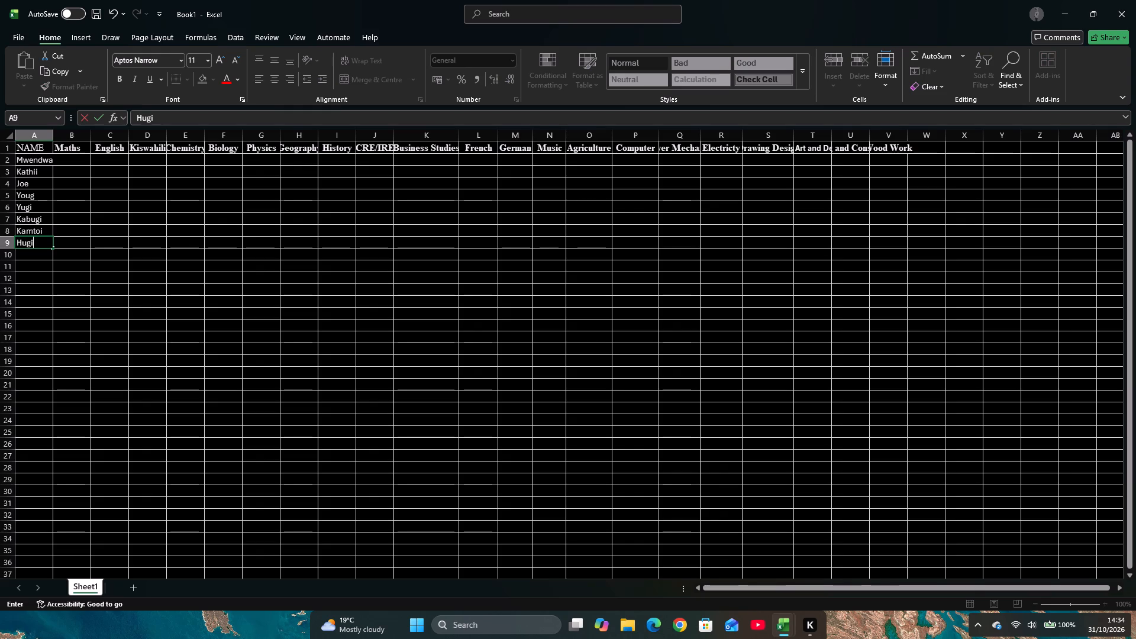
key(Down)
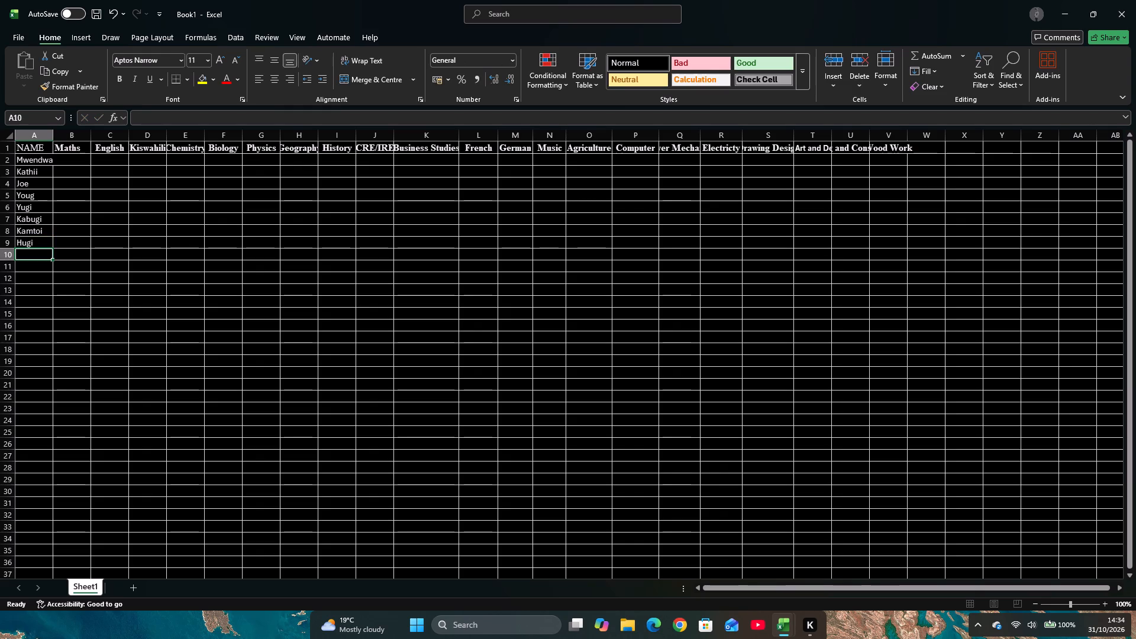
Enter the student names Huey and Huri in cells A10 and A11 of the NAME column.
text(Huey)
key(Down)
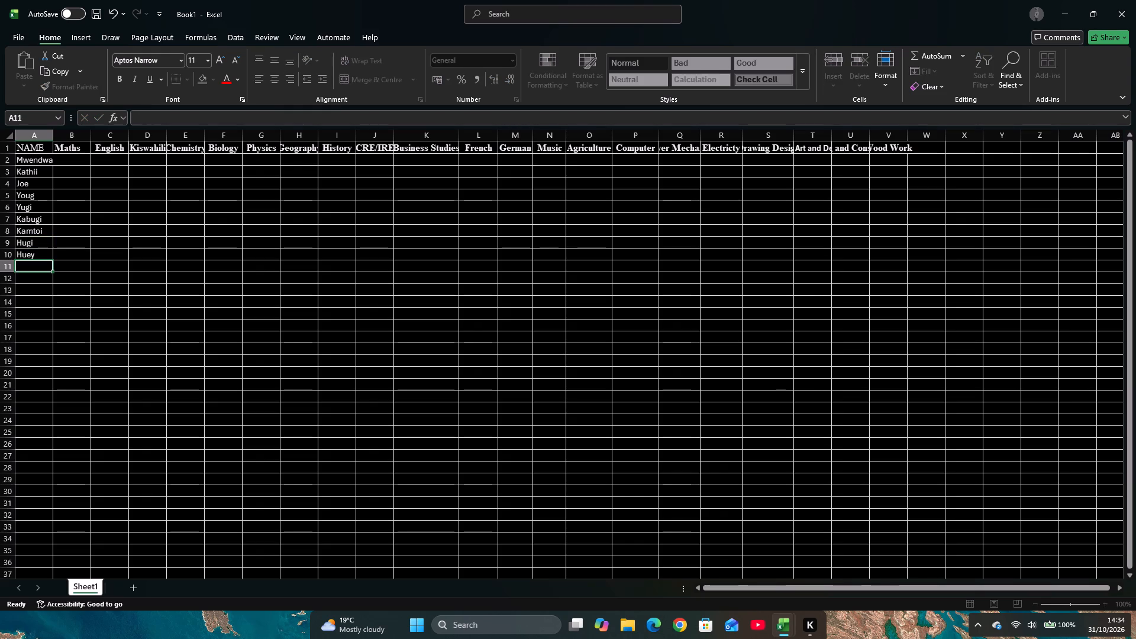
text(Hu)
text(ri)
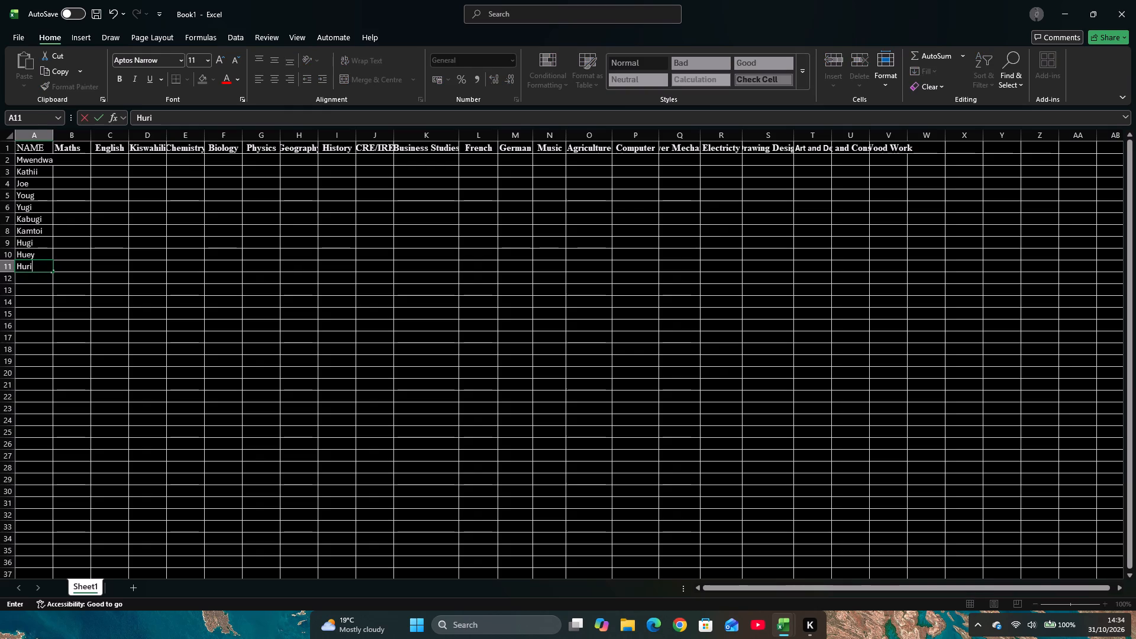
key(Down)
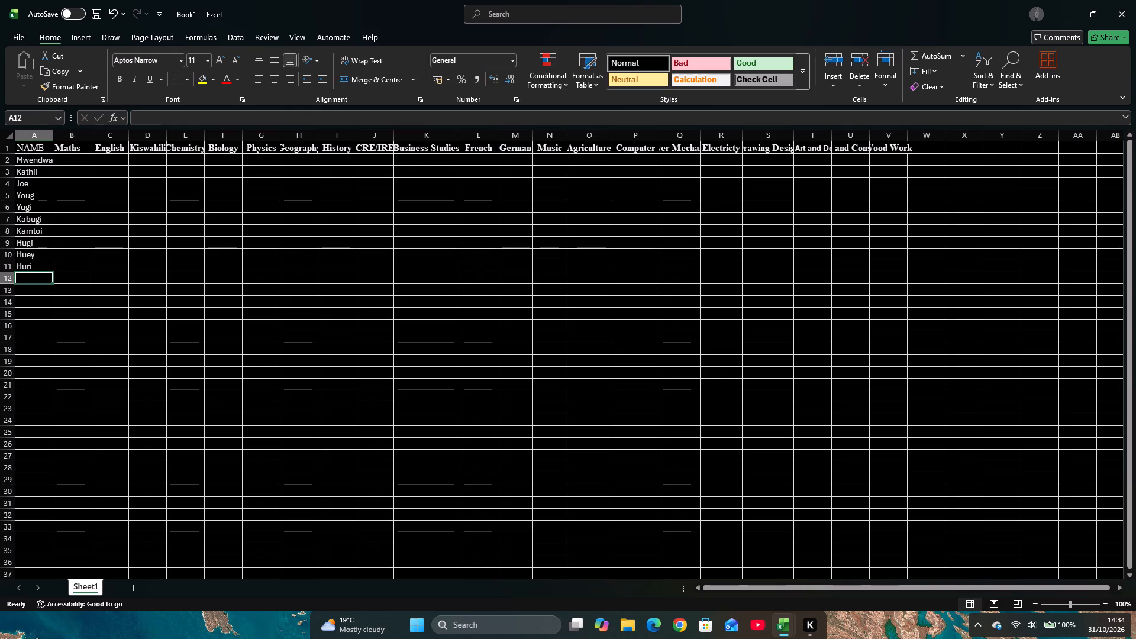
Enter the student names Hyundai and Yolo in cells A12 and A13 of the NAME column.
key(shift+h)
key(y)
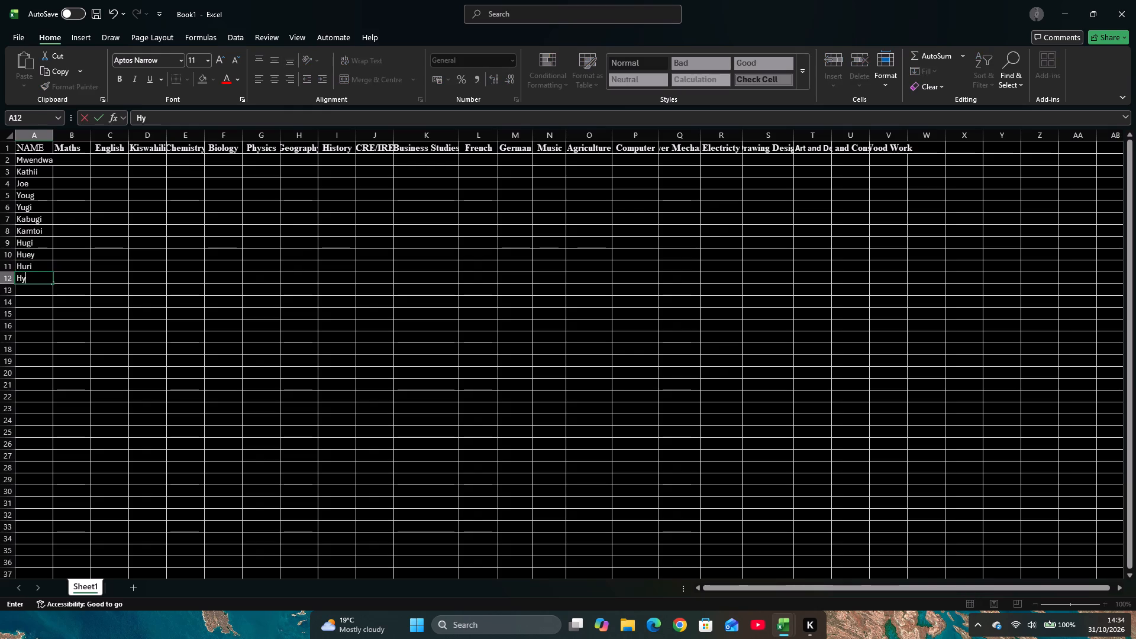
text(undai)
key(Down)
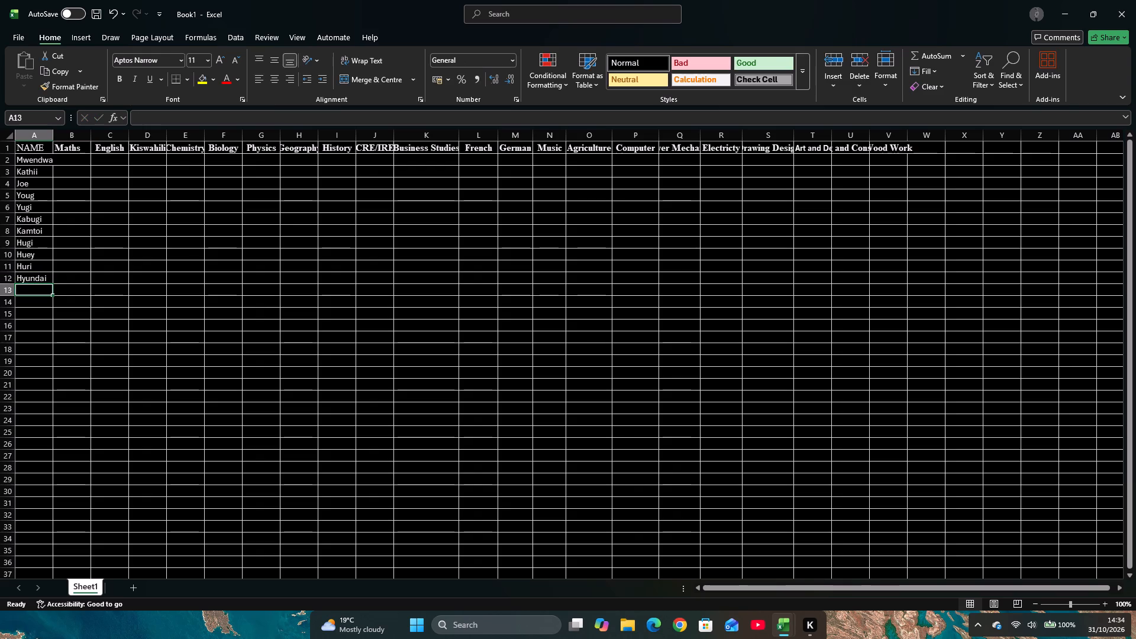
key(y)
key(o)
key(t)
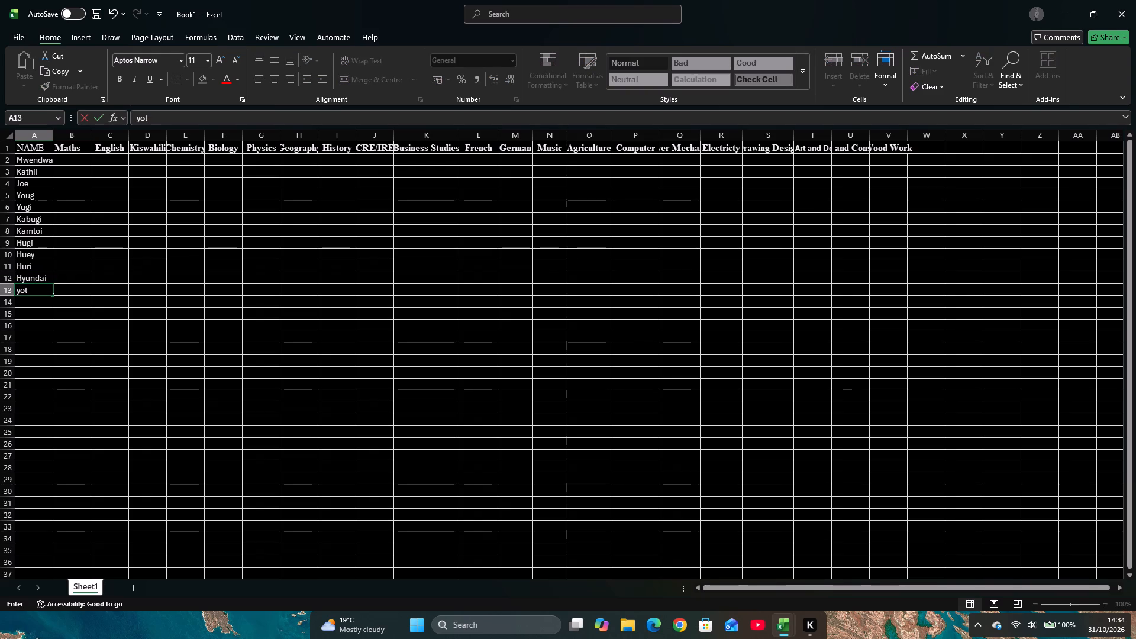
key(BackSpace)
key(BackSpace)
key(BackSpace)
text(Yo)
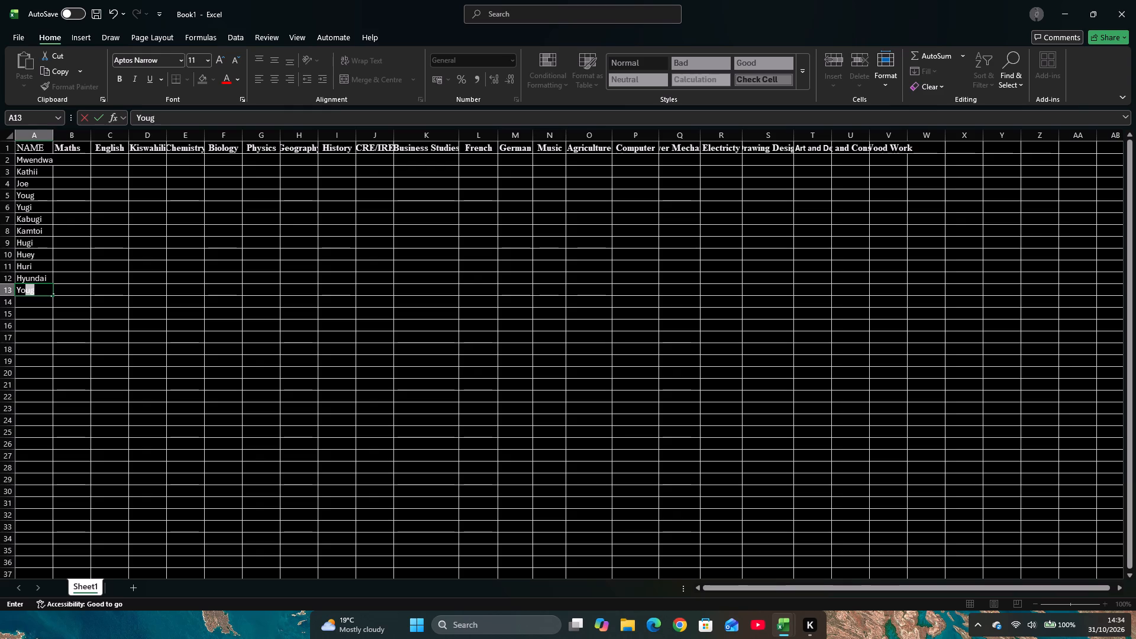
text(lo)
key(Down)
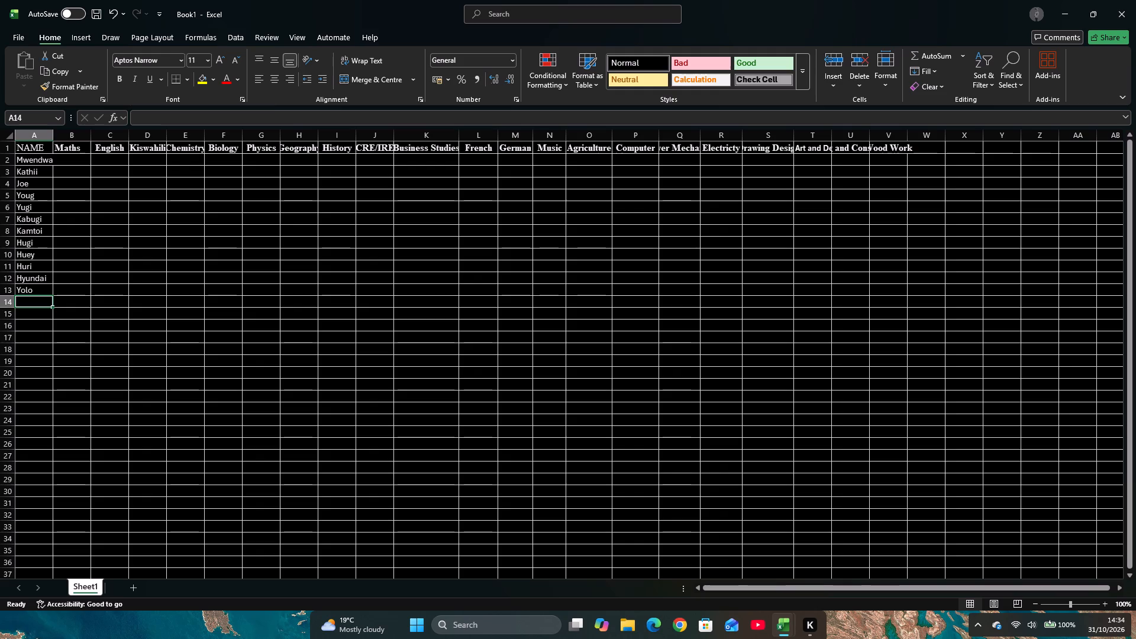
Enter the student name Ryan, with a capital R, in cell A14 of the NAME column, below Yolo.
text(ry)
text(an)
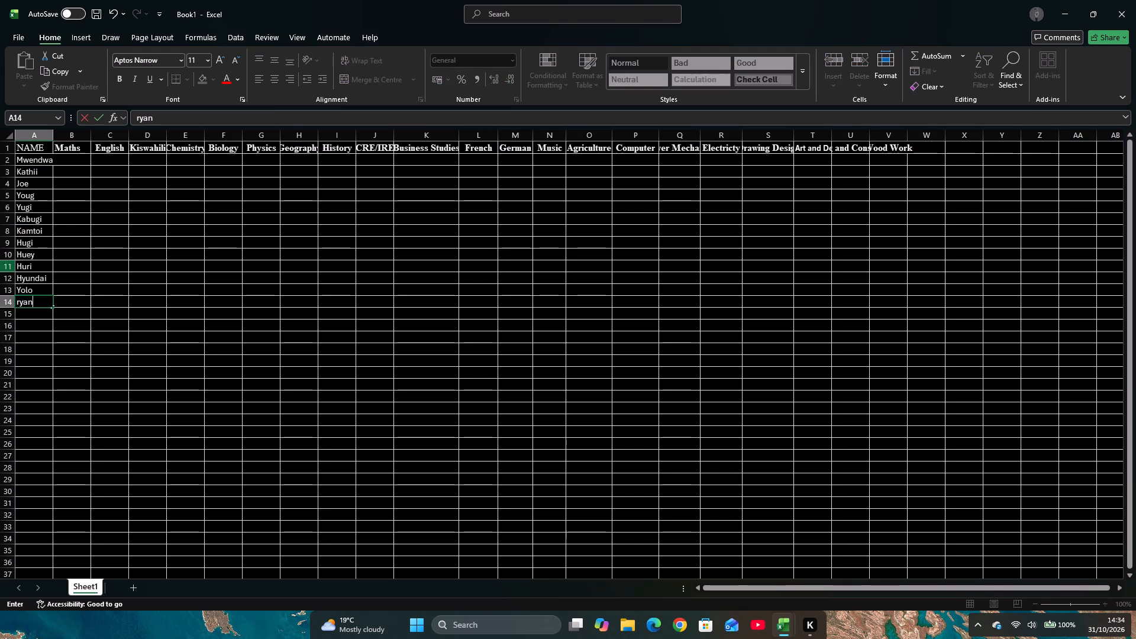
click(17, 304)
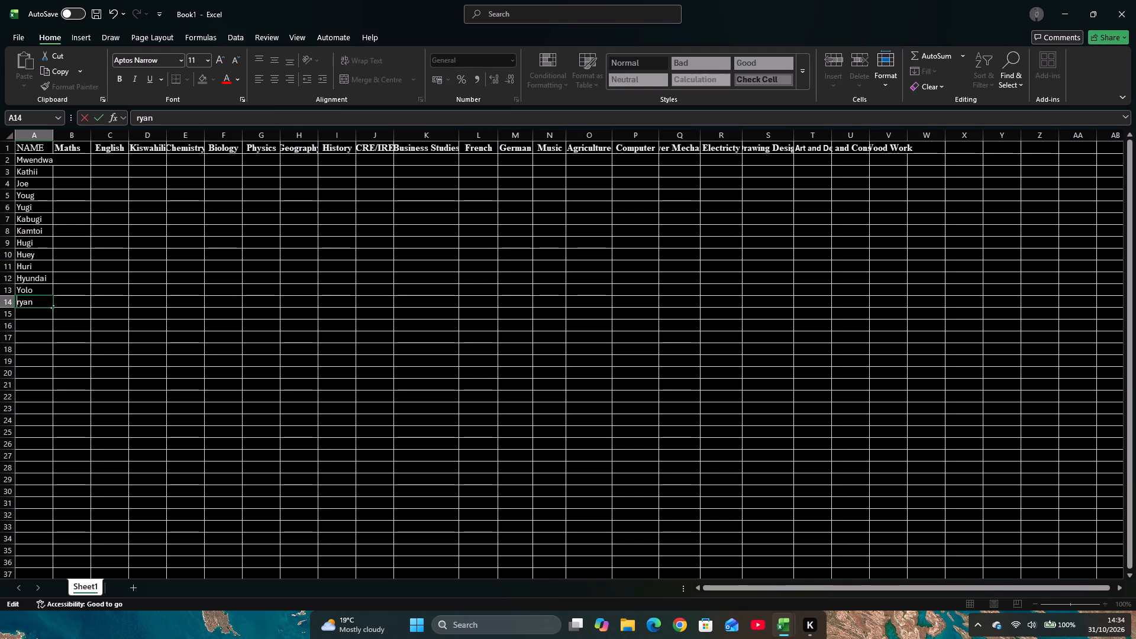
click(18, 300)
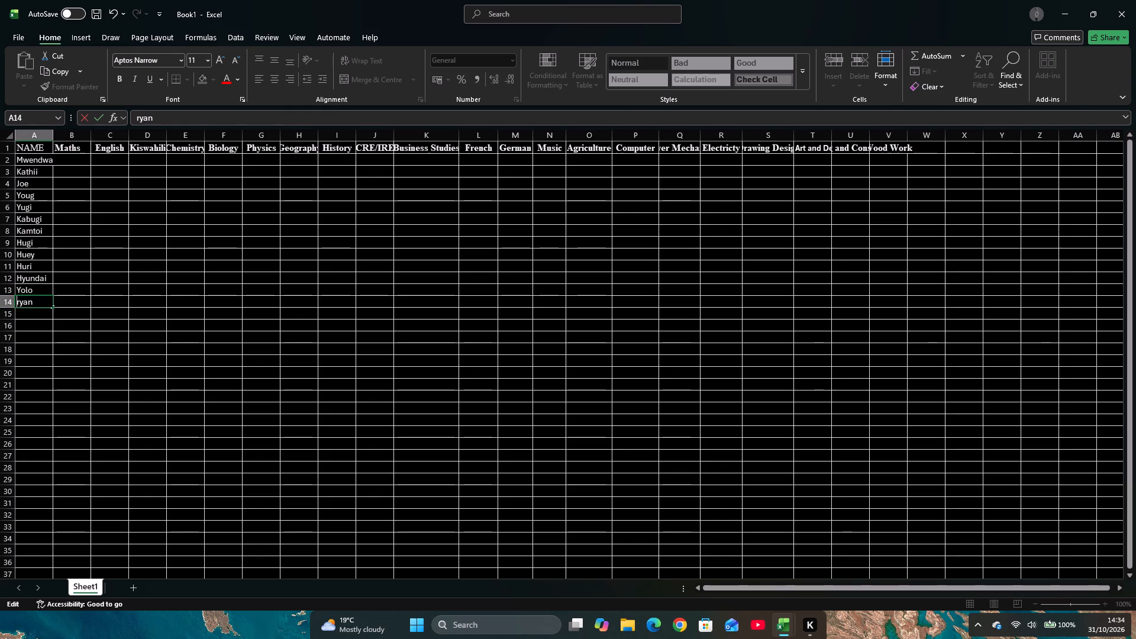
key(Right)
key(BackSpace)
key(shift+r)
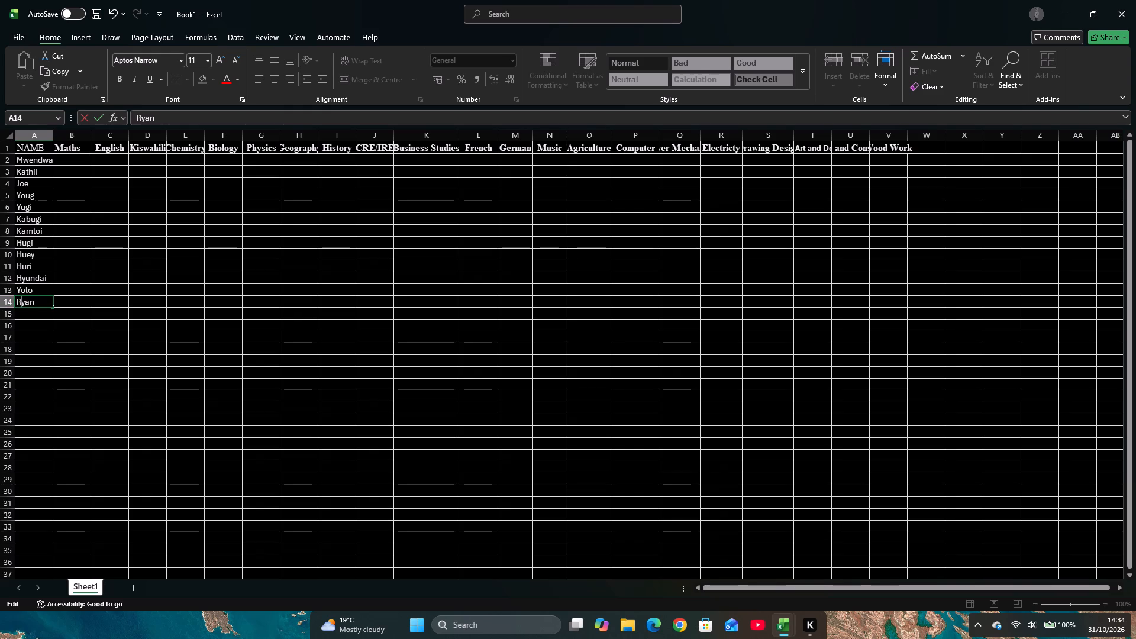
key(Down)
key(Down)
click(44, 321)
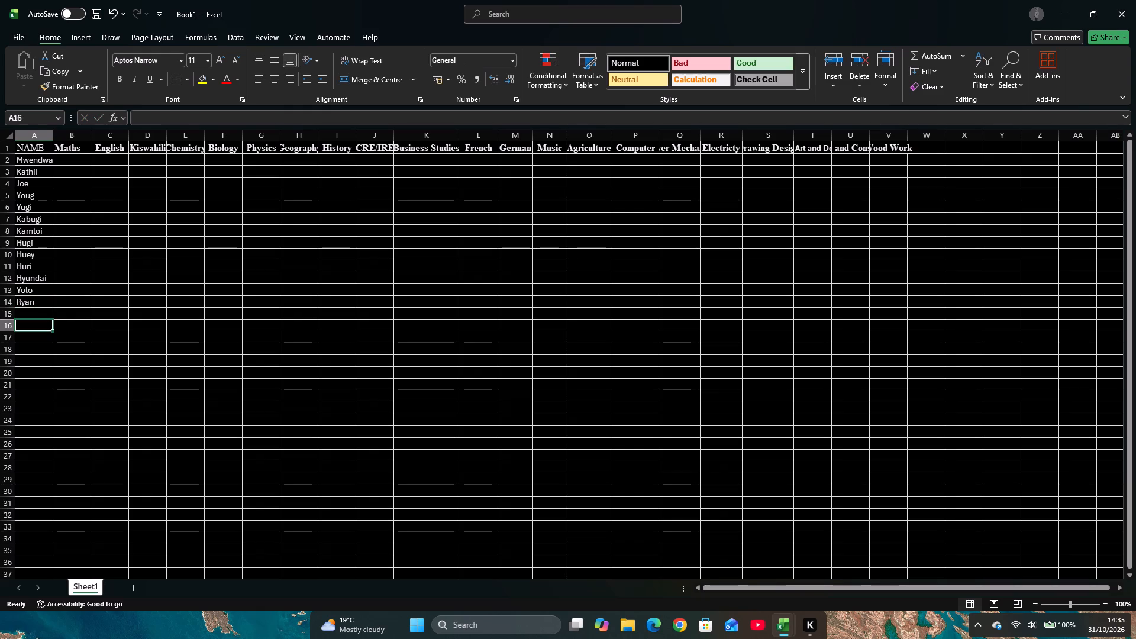
Enter the student name Suu in cell A15 of the NAME column, below Ryan.
click(41, 315)
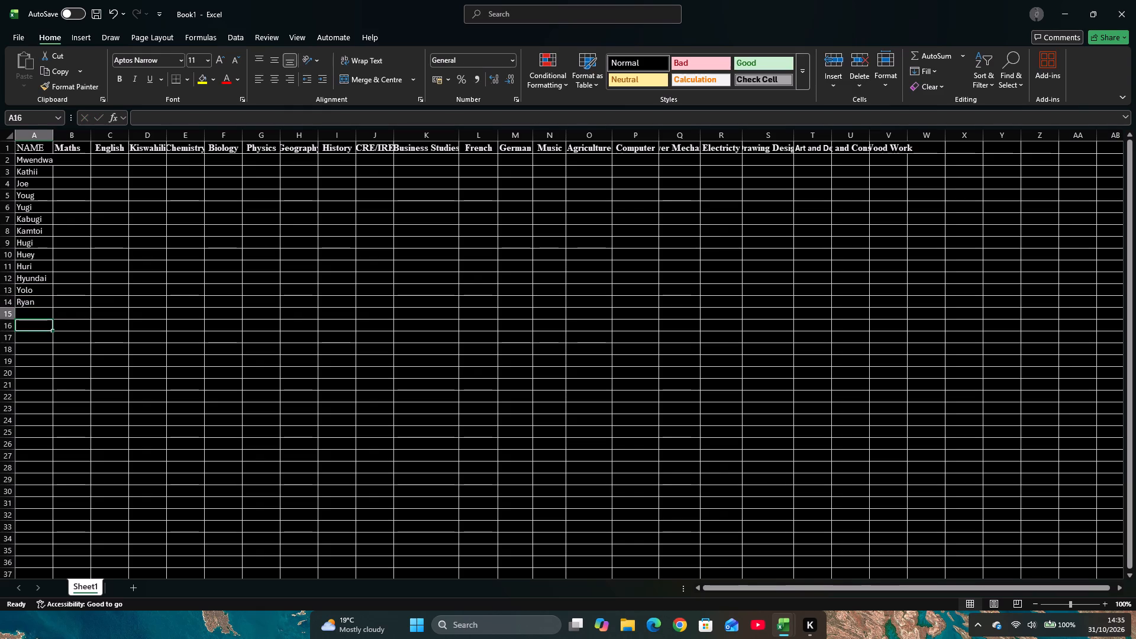
key(shift+s)
text(ou)
key(BackSpace)
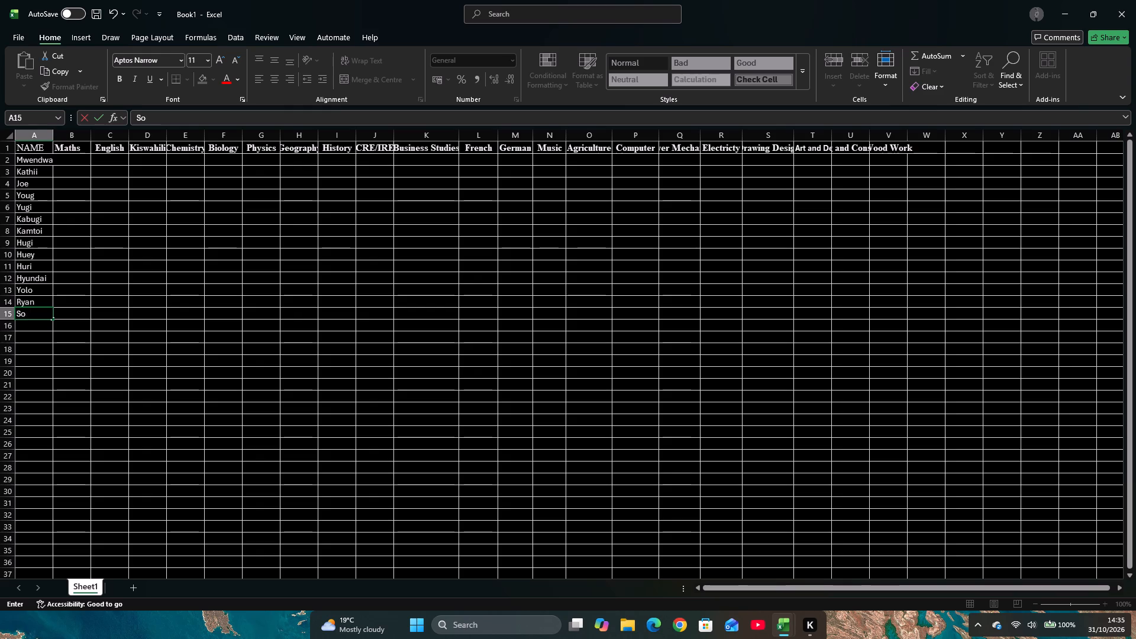
key(BackSpace)
text(uu)
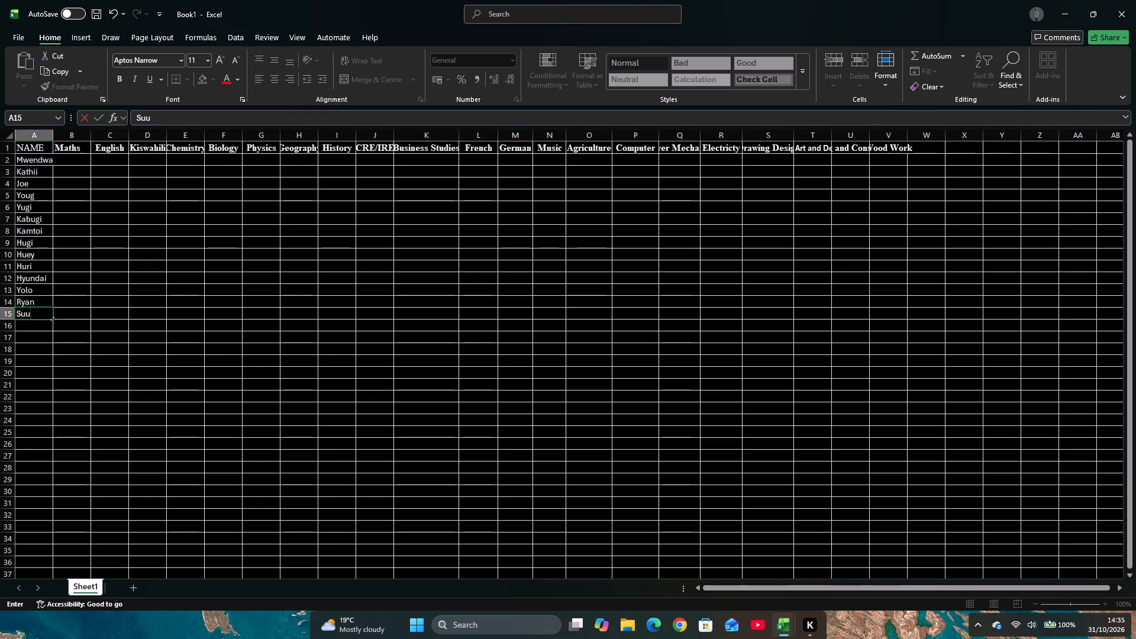
click(40, 327)
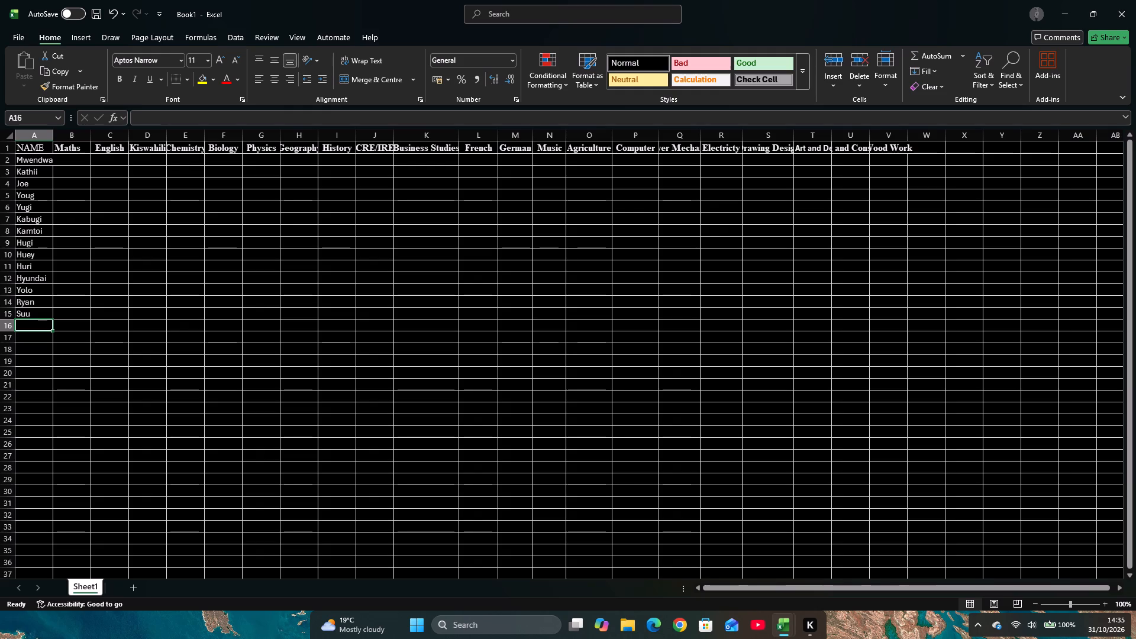
Enter another student name in cell A16 of the NAME column, below Suu.
key(y)
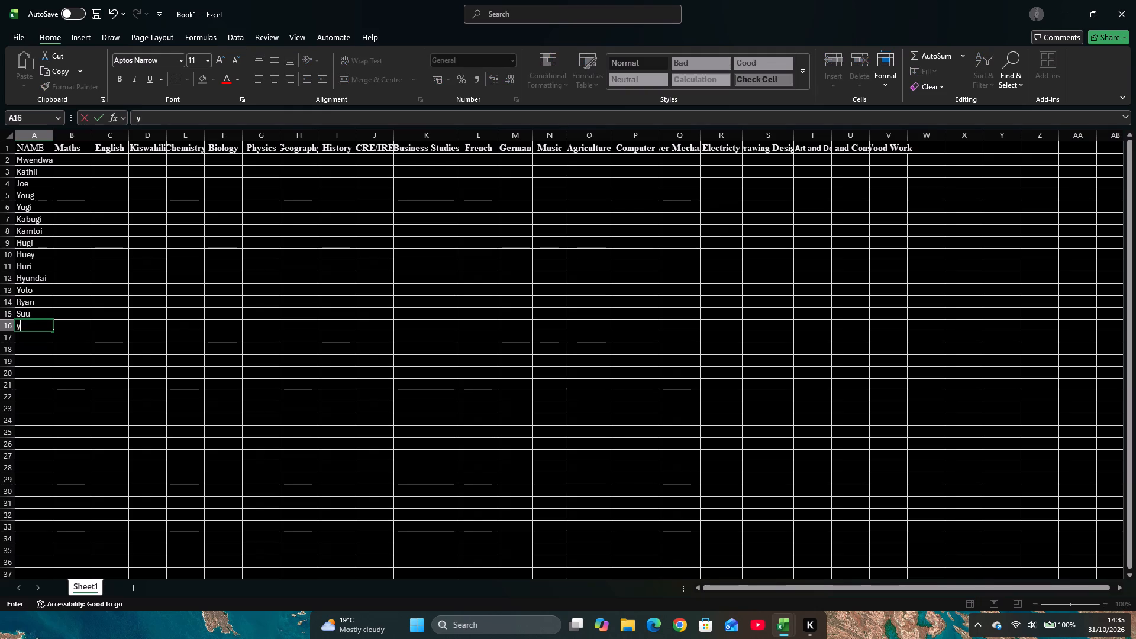
key(u)
key(f)
key(BackSpace)
key(BackSpace)
key(BackSpace)
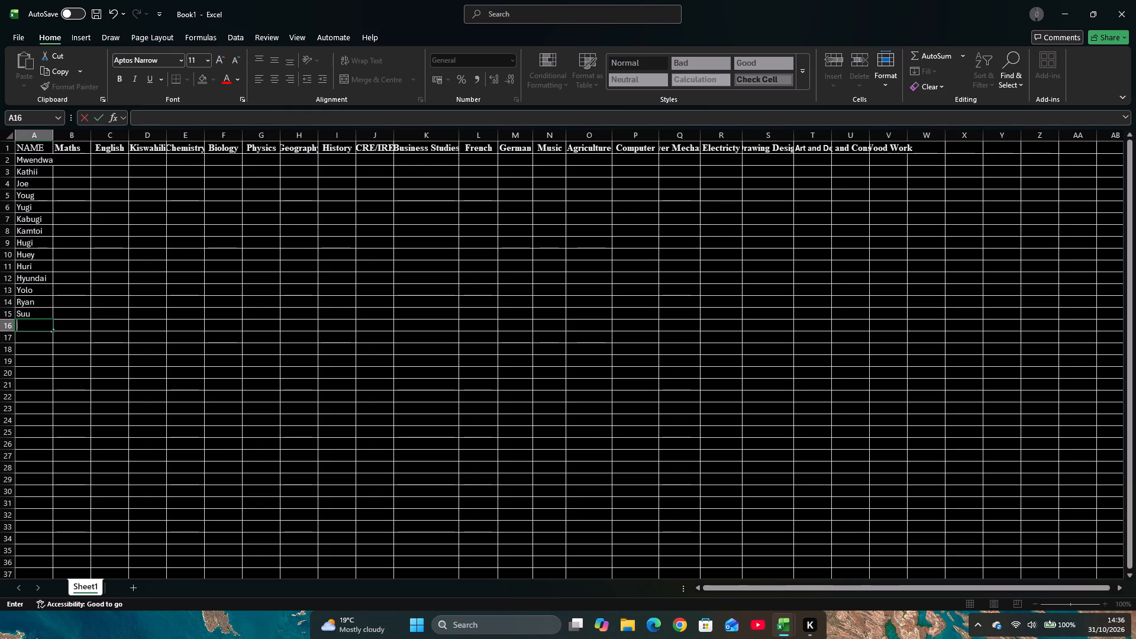
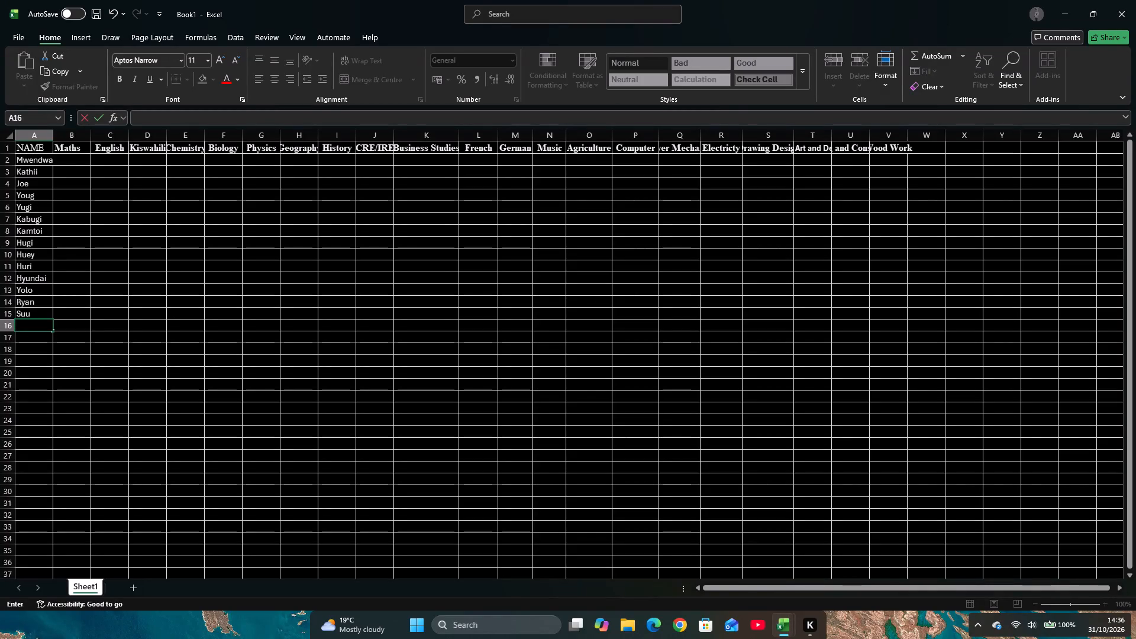
Enter the student name Tok in cell A16 of the NAME column, below Suu.
key(shift+t)
key(o)
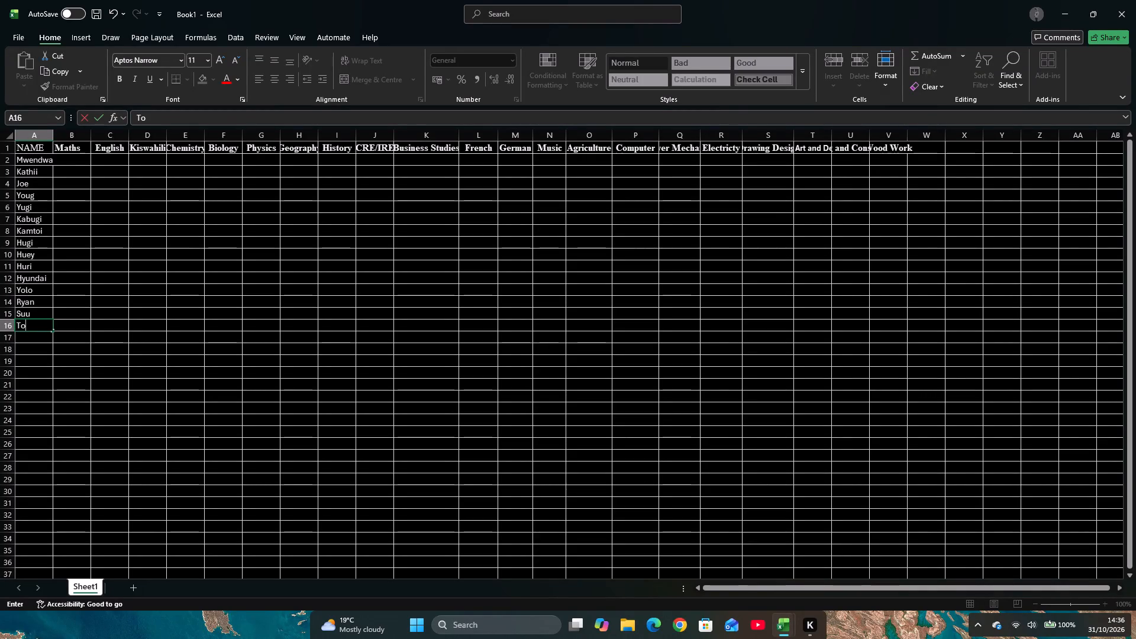
key(shift+k)
key(BackSpace)
key(k)
click(31, 337)
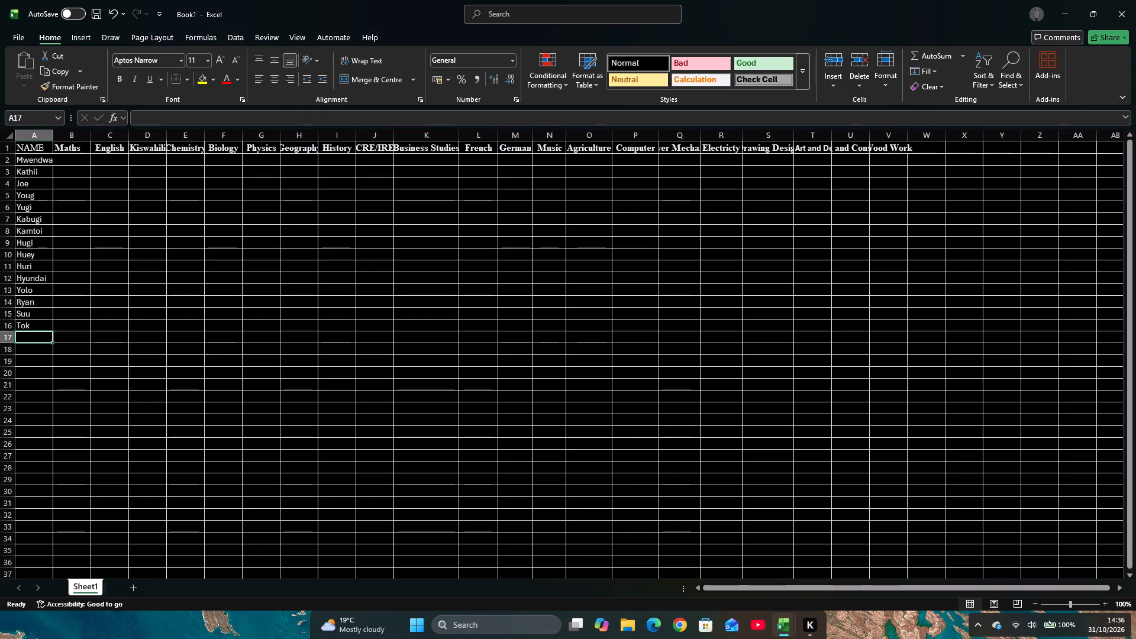
Enter the student name Ray, with a capital R, in cell A17 of the NAME column, below Tok.
text(rei)
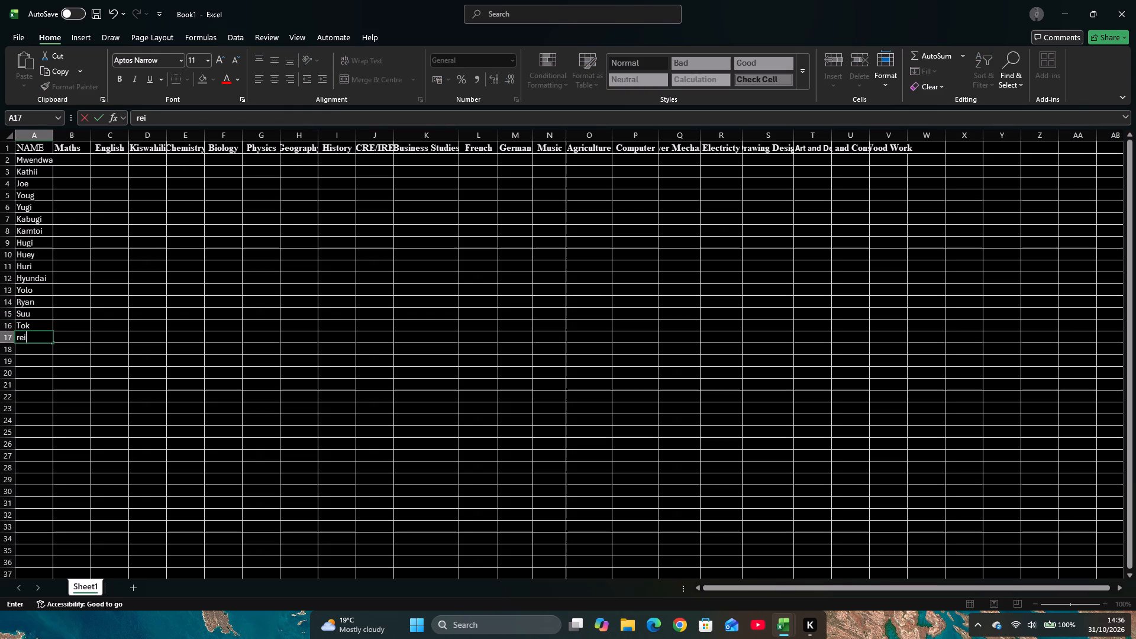
key(BackSpace)
key(BackSpace)
key(BackSpace)
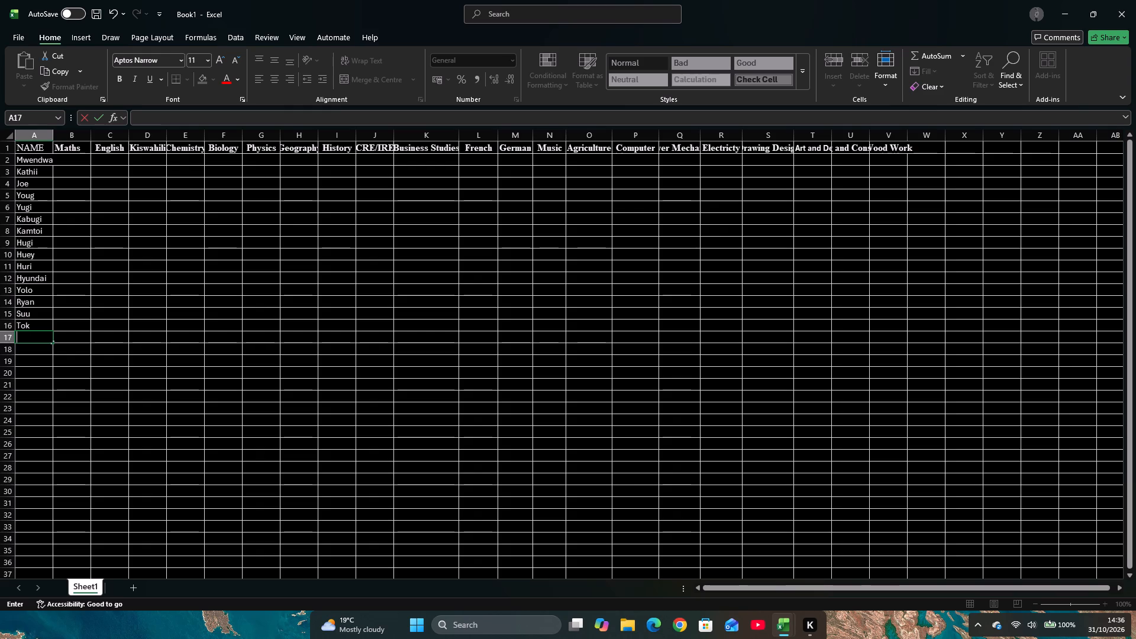
text(Ray)
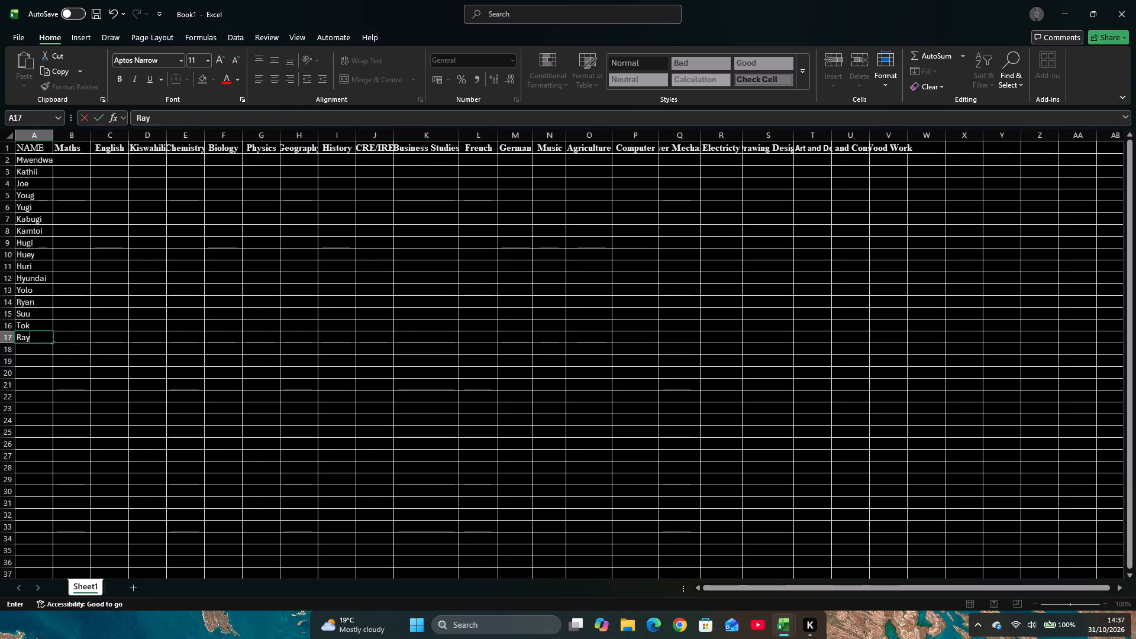
click(42, 353)
Enter the student name Rem in cell A18 of the NAME column, below Ray.
text(you)
key(BackSpace)
key(BackSpace)
key(BackSpace)
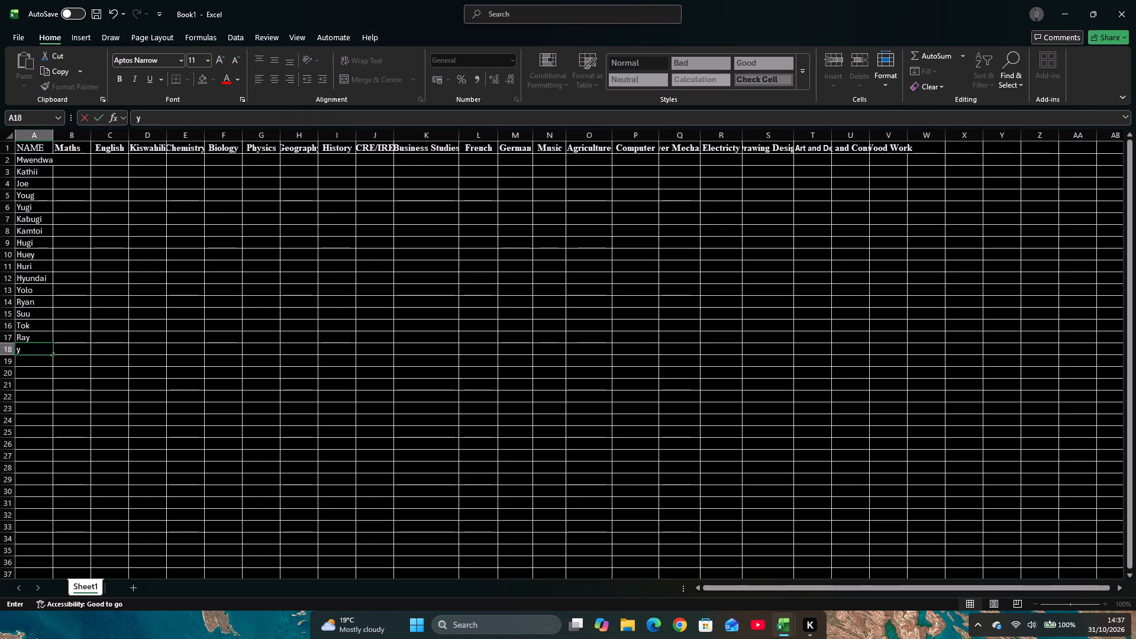
key(BackSpace)
key(shift+r)
key(e)
key(m)
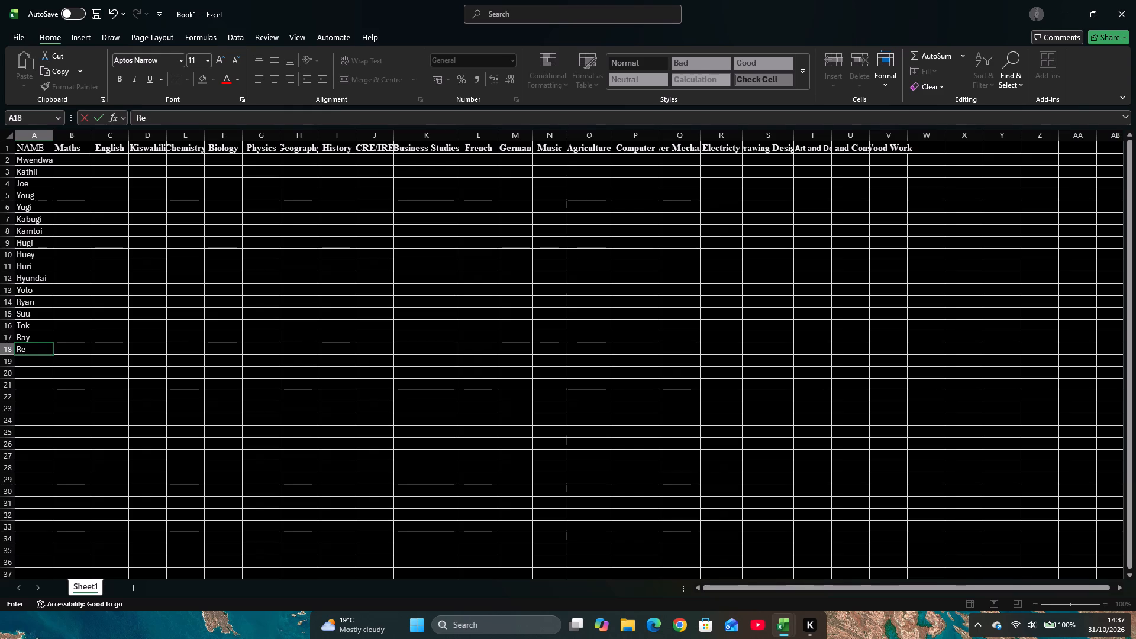
click(33, 363)
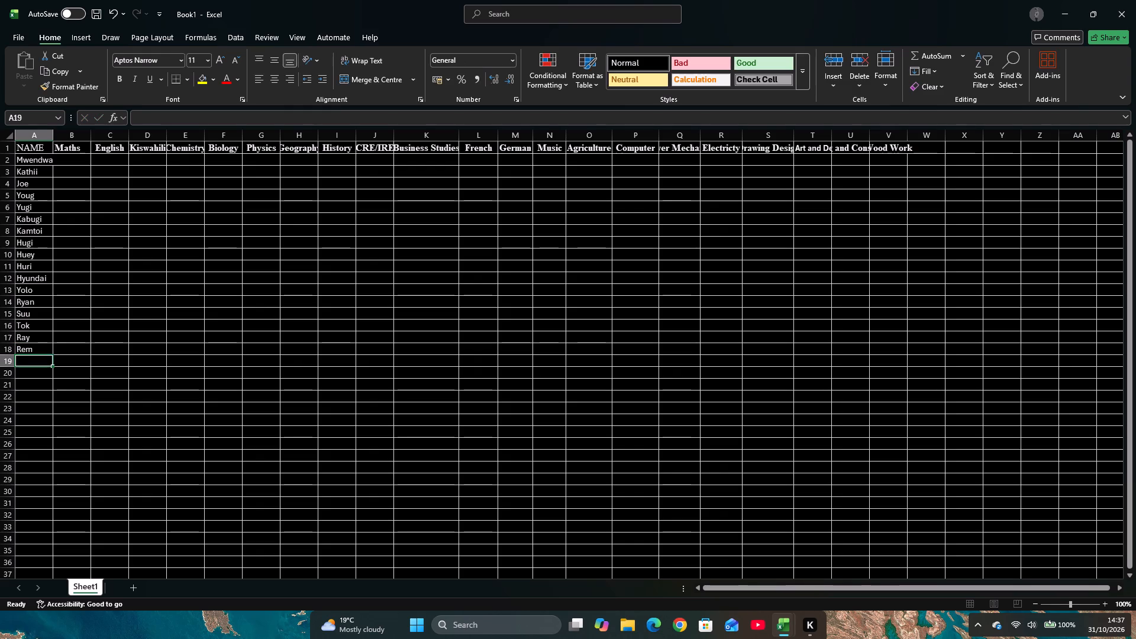
Enter the student name Sar in cell A19 of the NAME column, below Rem.
key(shift+s)
key(a)
key(r)
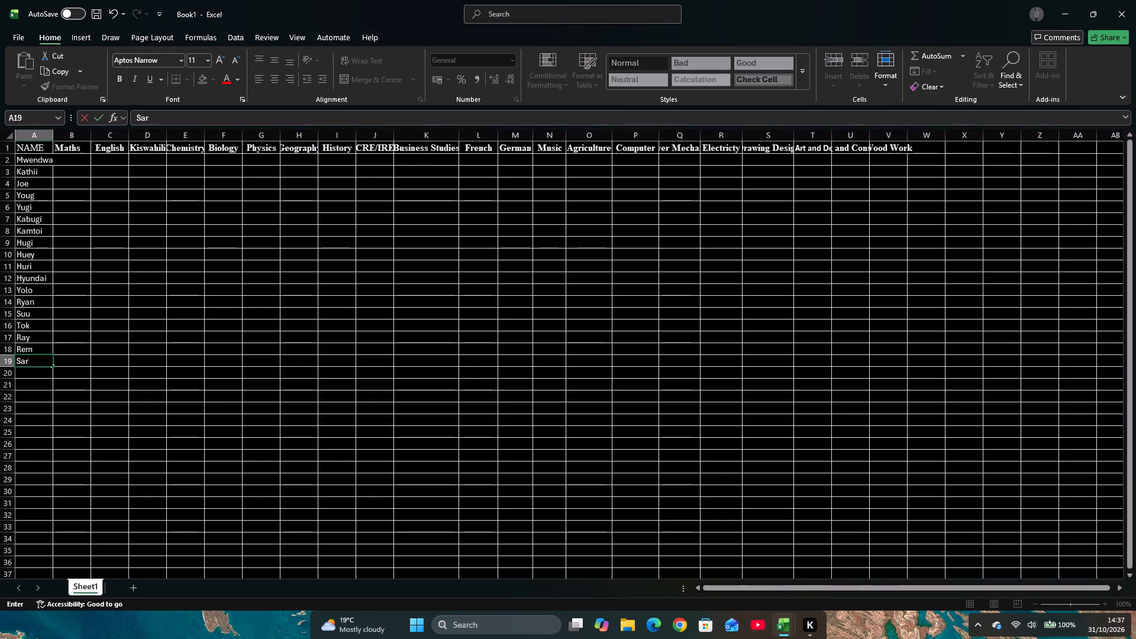
click(32, 372)
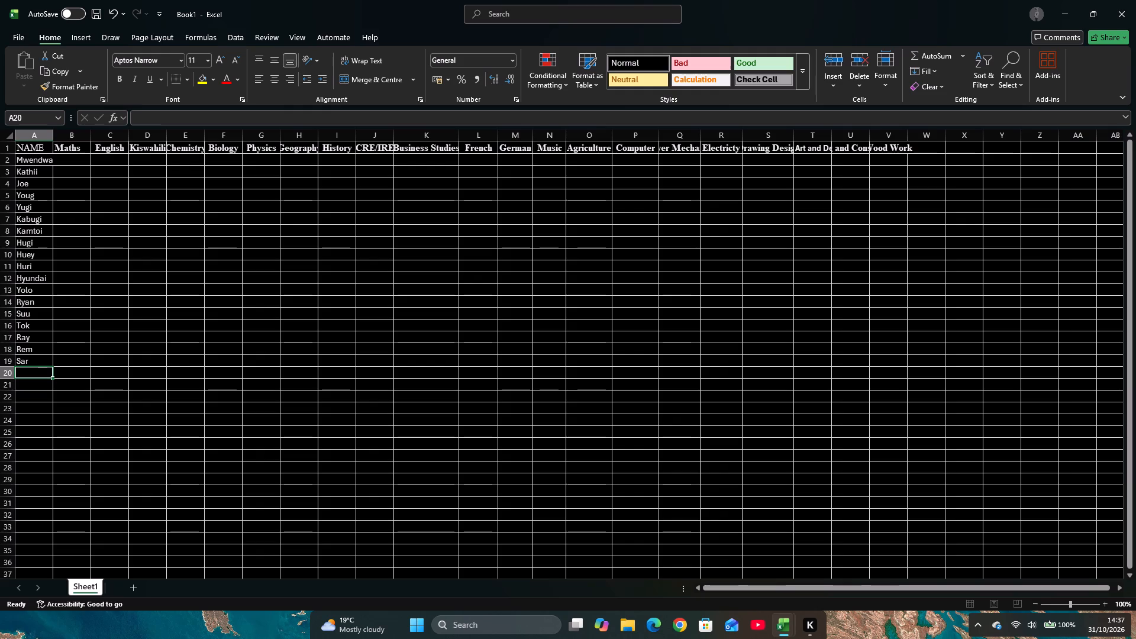
Enter the student name Tam, with a capital T, in cell A20 of the NAME column, below Sar.
key(t)
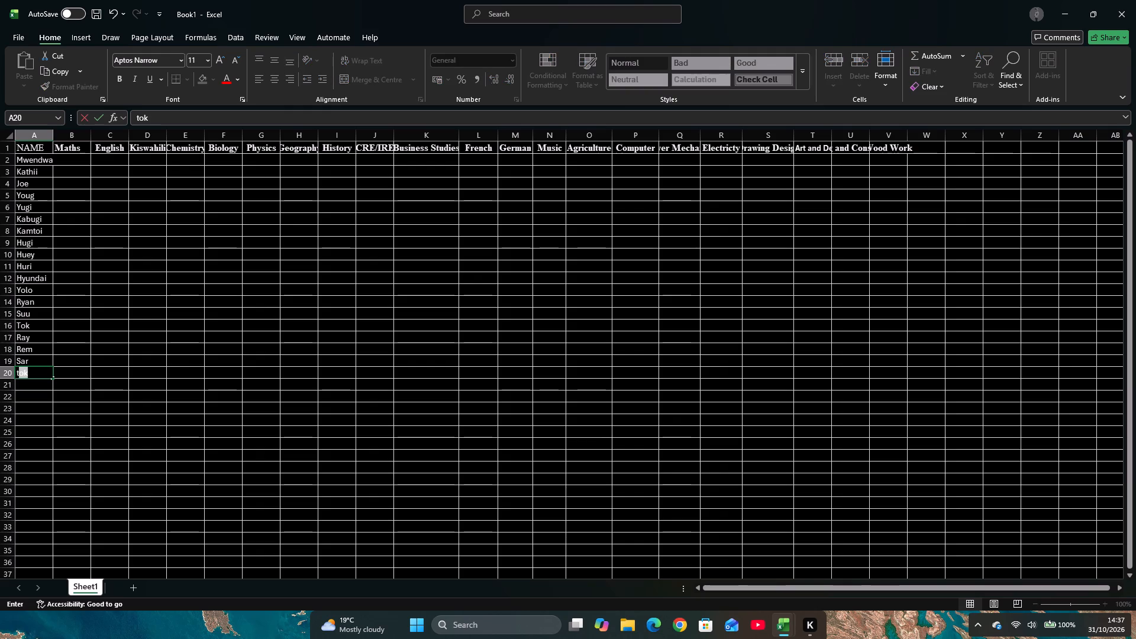
key(BackSpace)
text(Tam)
key(BackSpace)
key(BackSpace)
key(BackSpace)
key(BackSpace)
text(Ta)
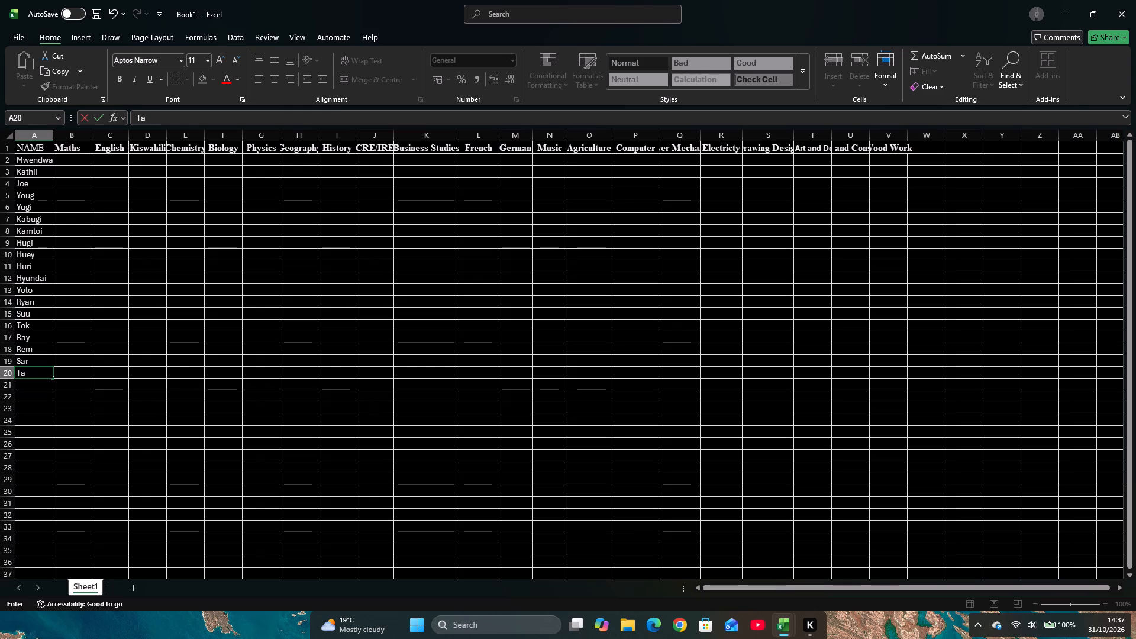
key(m)
click(41, 387)
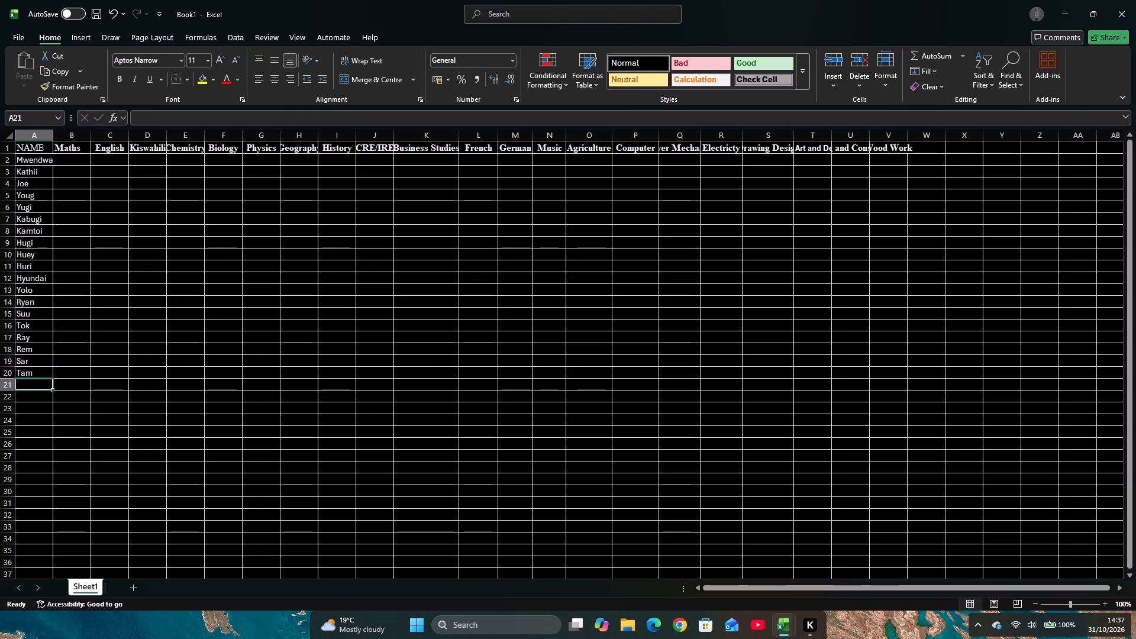
Enter the student name Tam Tam, with both words capitalised, in cell A21 of the NAME column.
text(Tam)
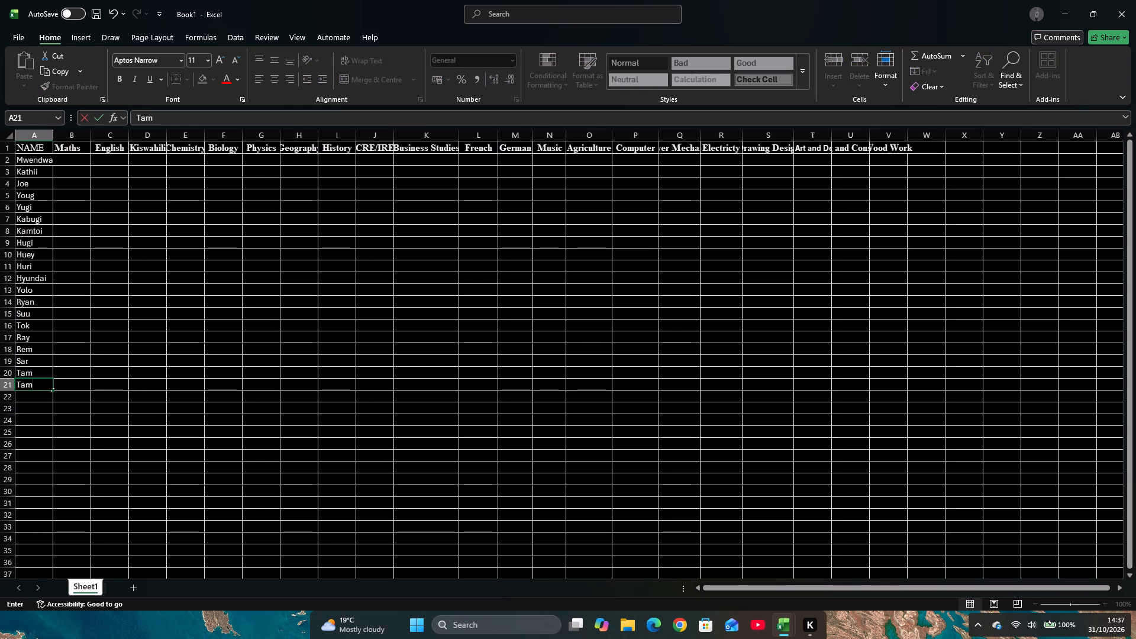
key(space)
text(ta)
key(BackSpace)
key(BackSpace)
key(shift+t)
key(a)
key(m)
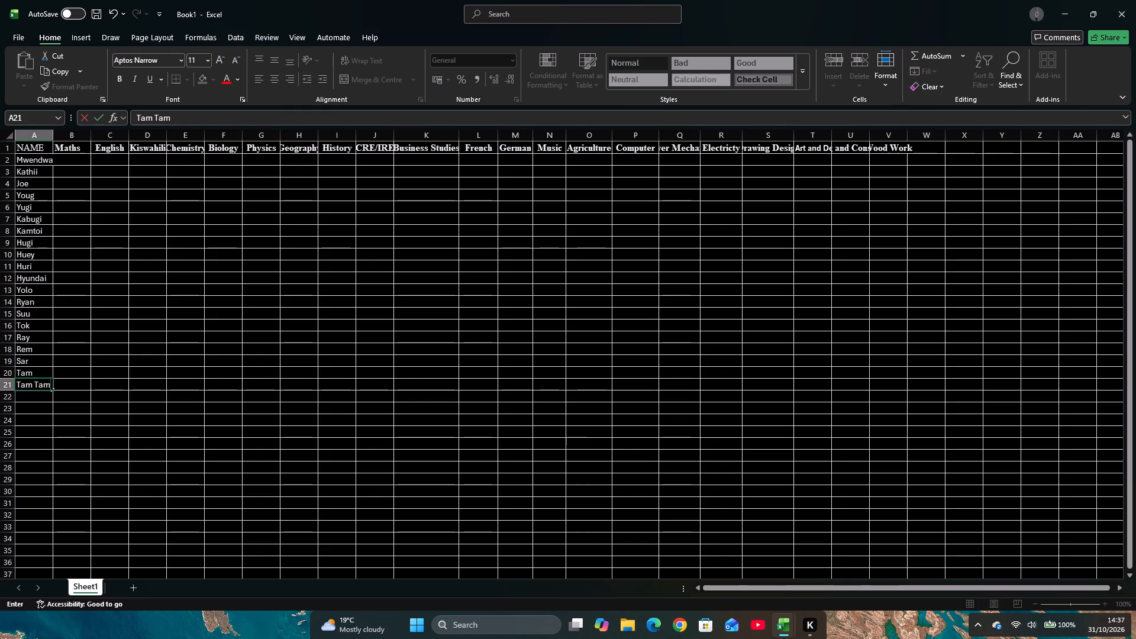
click(31, 399)
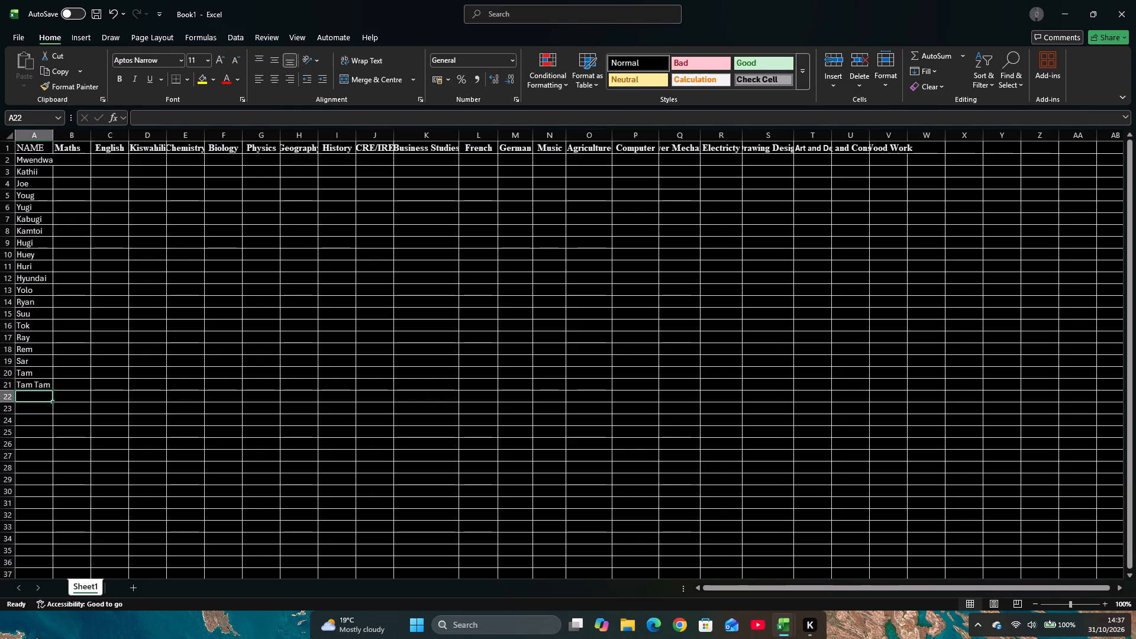
Enter the student name Jay Jay, with both words capitalised, in cell A22 of the NAME column, below Tam Tam.
text(jay)
key(space)
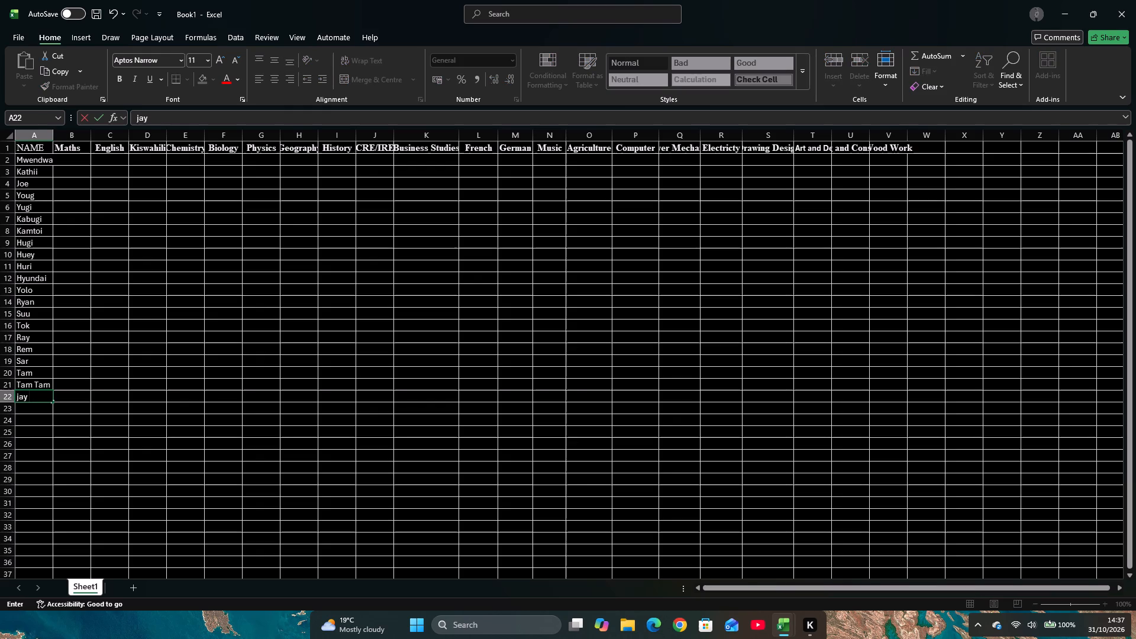
key(j)
text(ay)
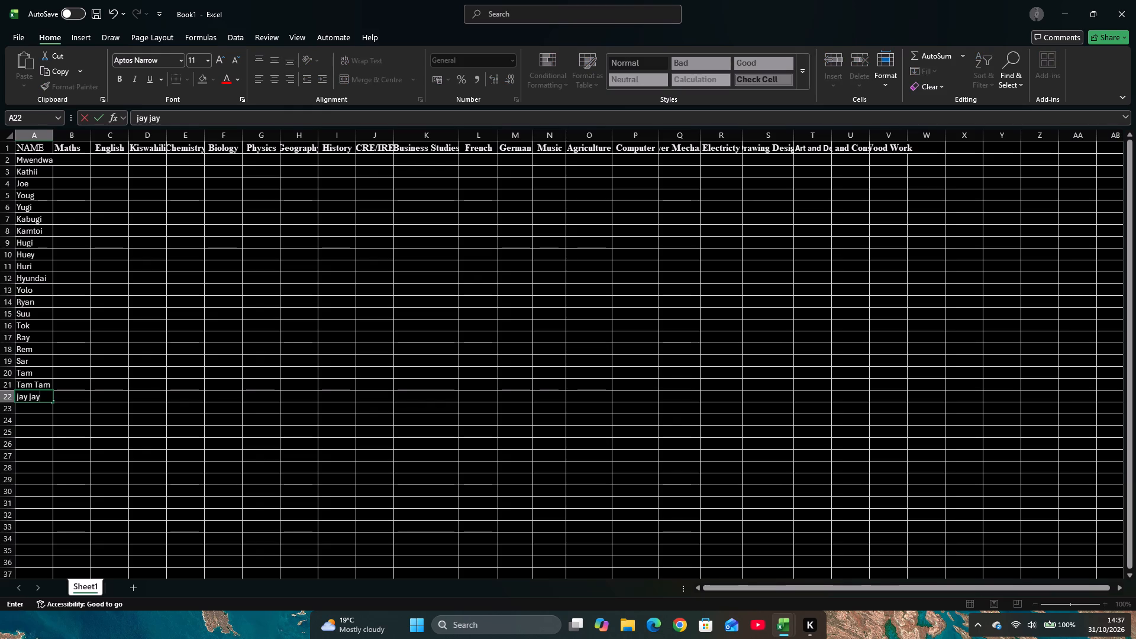
click(33, 395)
key(BackSpace)
key(shift+j)
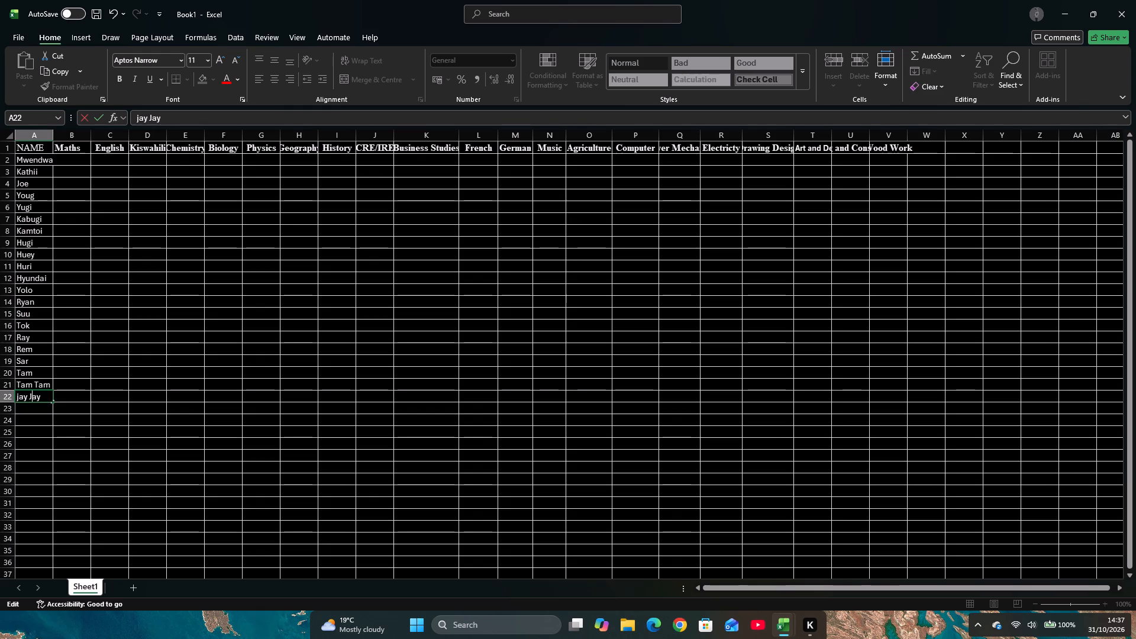
click(19, 400)
key(BackSpace)
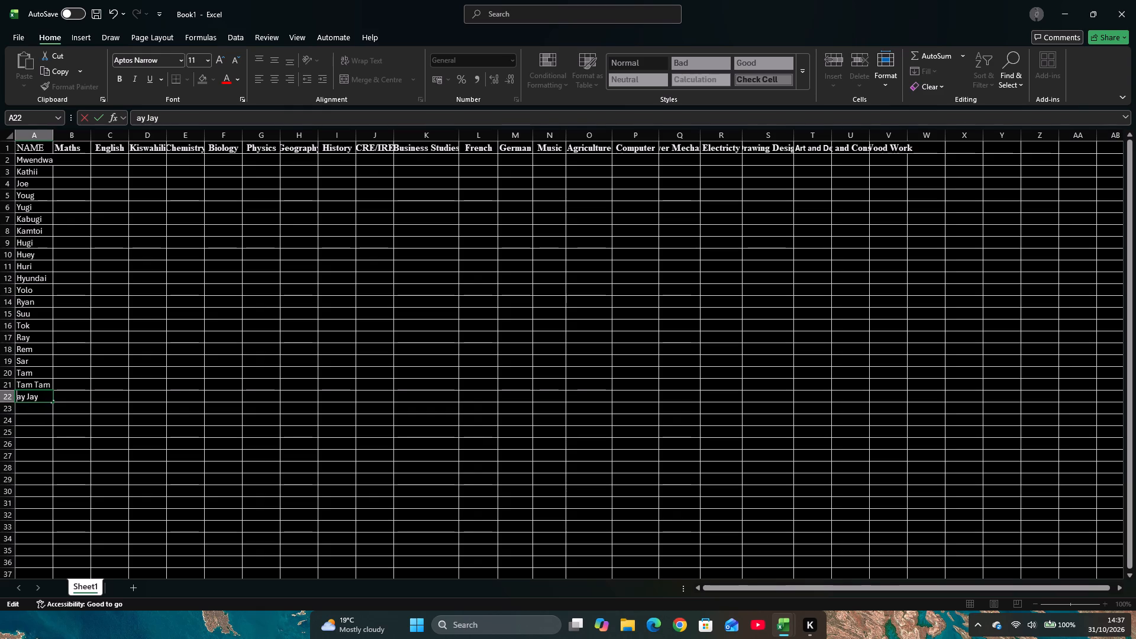
key(shift+j)
click(40, 398)
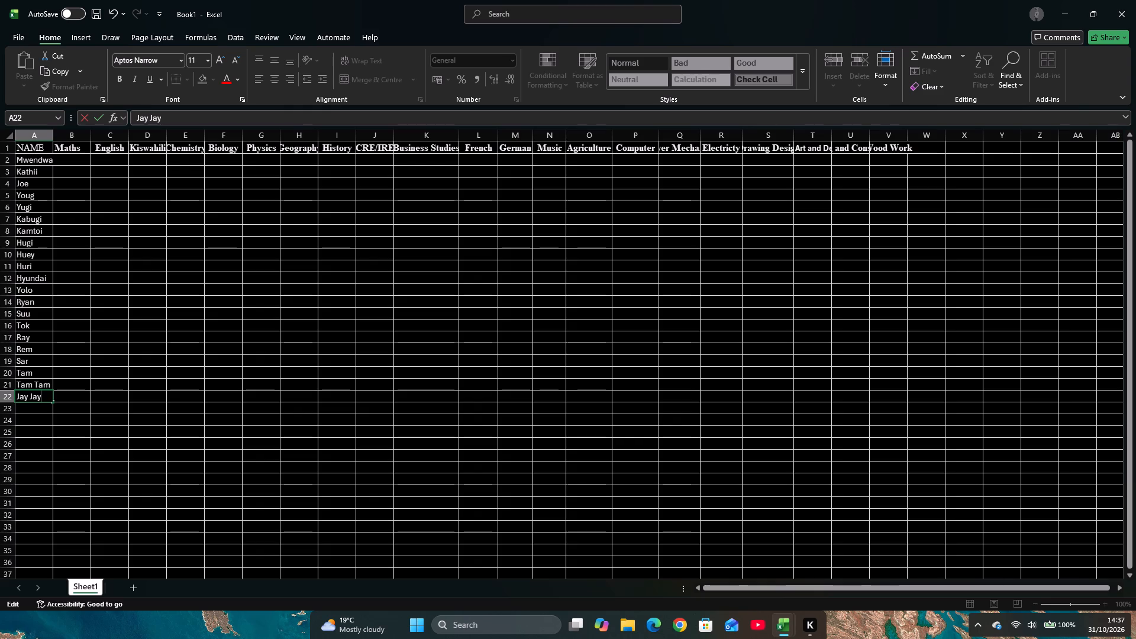
click(40, 404)
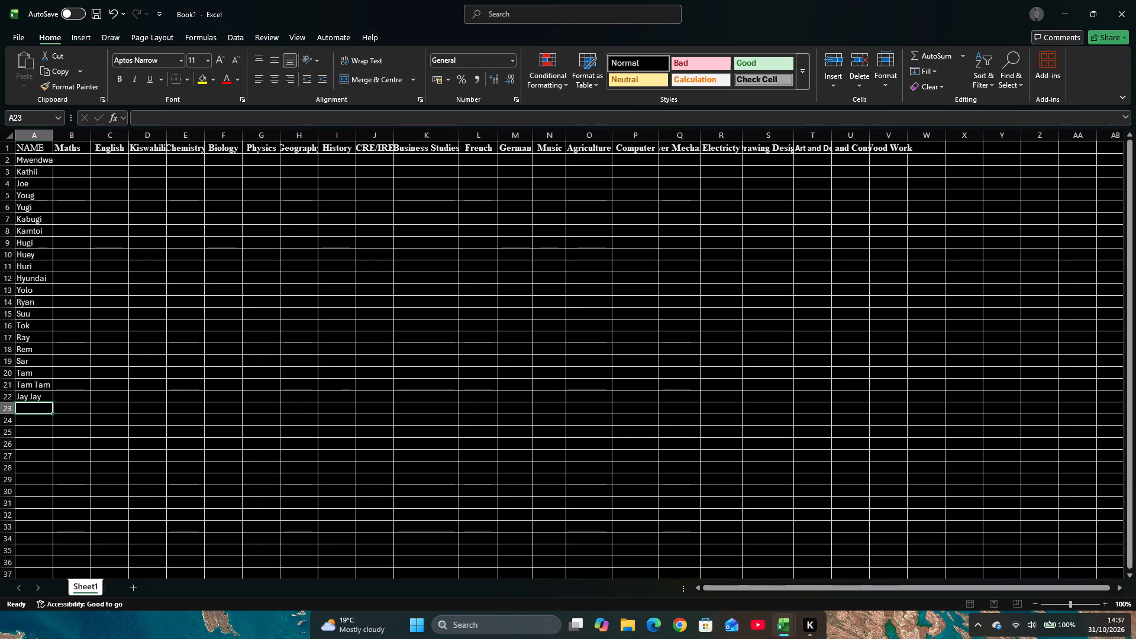